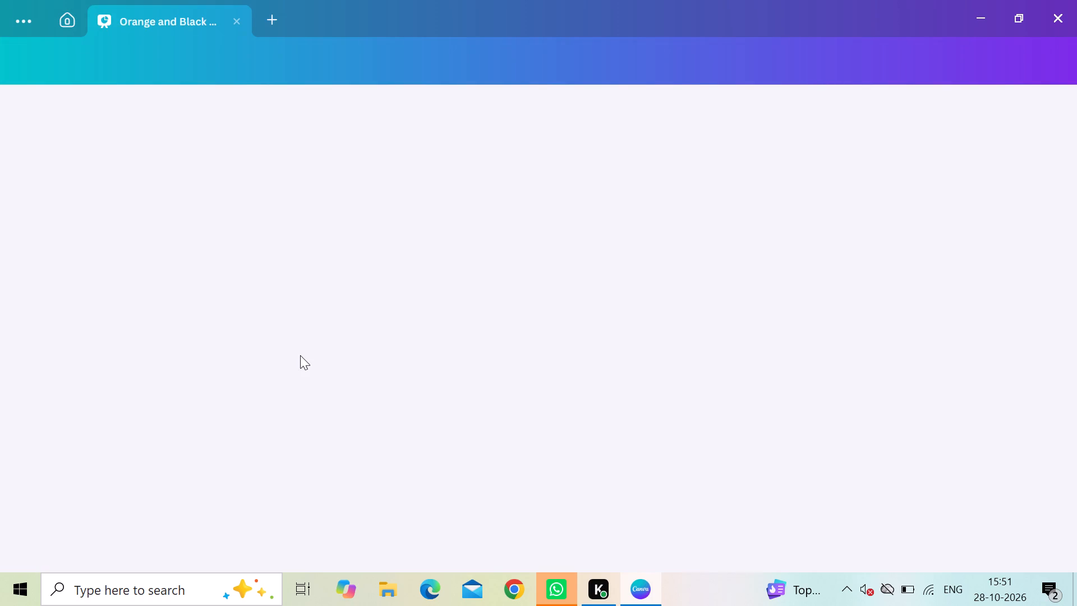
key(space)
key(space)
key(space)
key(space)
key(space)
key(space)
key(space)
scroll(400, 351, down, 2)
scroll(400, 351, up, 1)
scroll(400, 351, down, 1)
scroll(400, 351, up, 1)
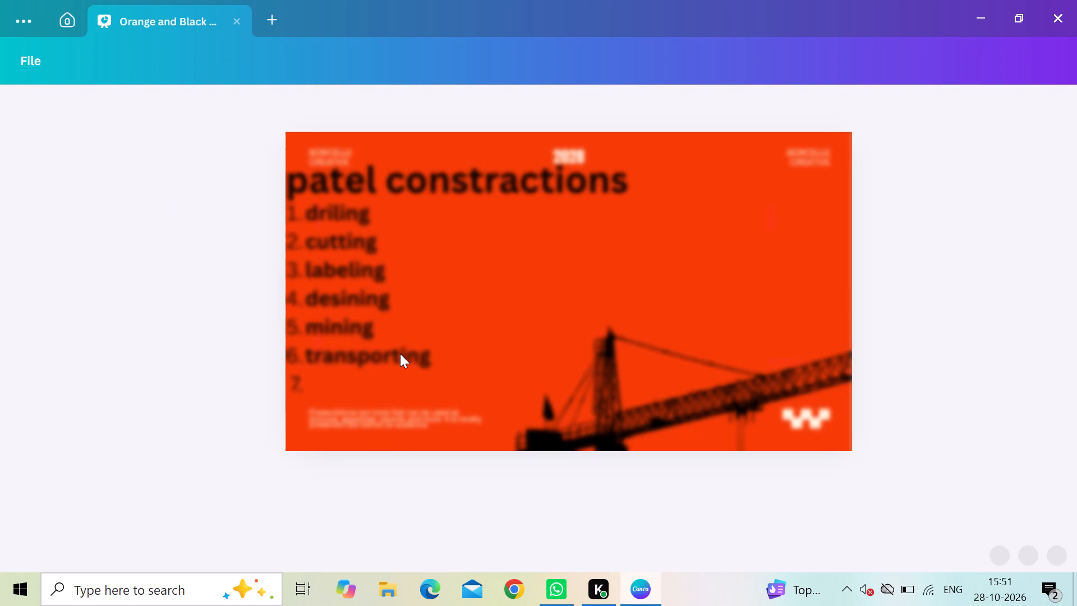
Look over the first two slides of the open presentation.
click(400, 357)
scroll(400, 357, down, 1)
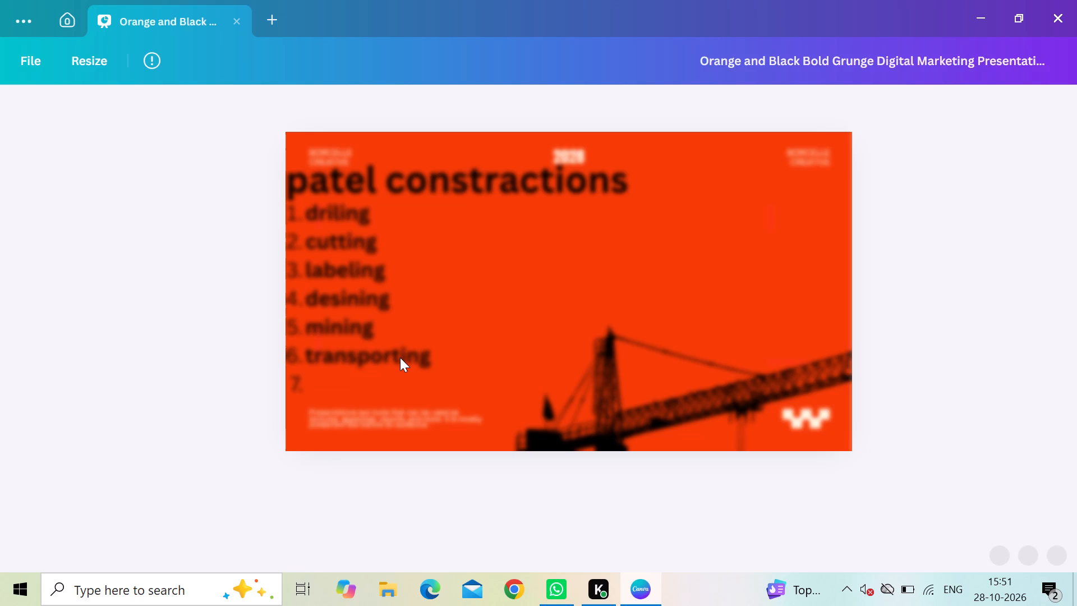
click(509, 287)
scroll(517, 287, down, 2)
scroll(517, 287, right, 1)
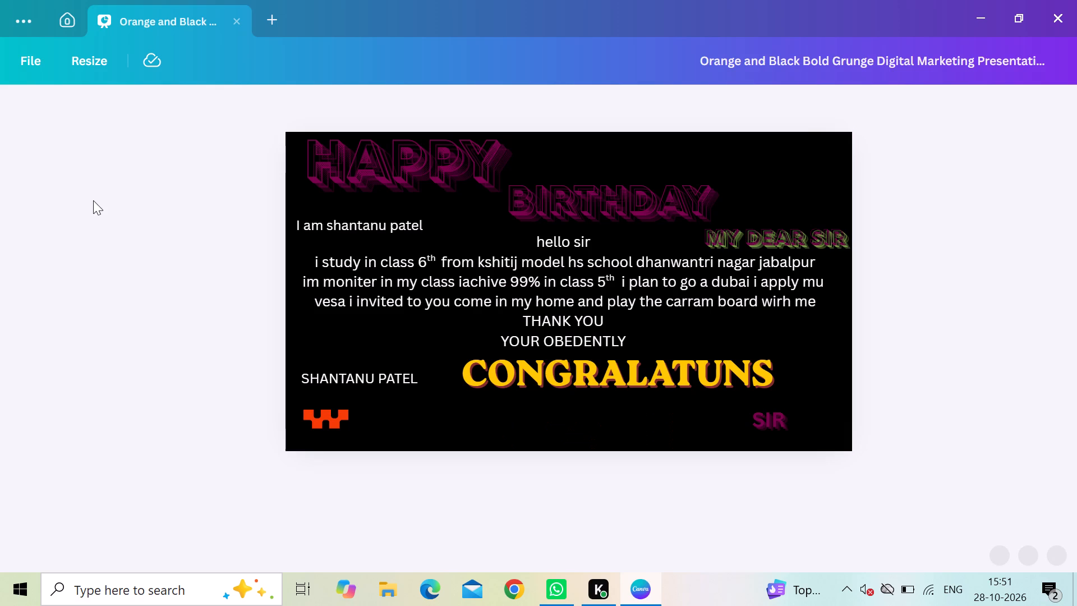
click(641, 323)
click(508, 426)
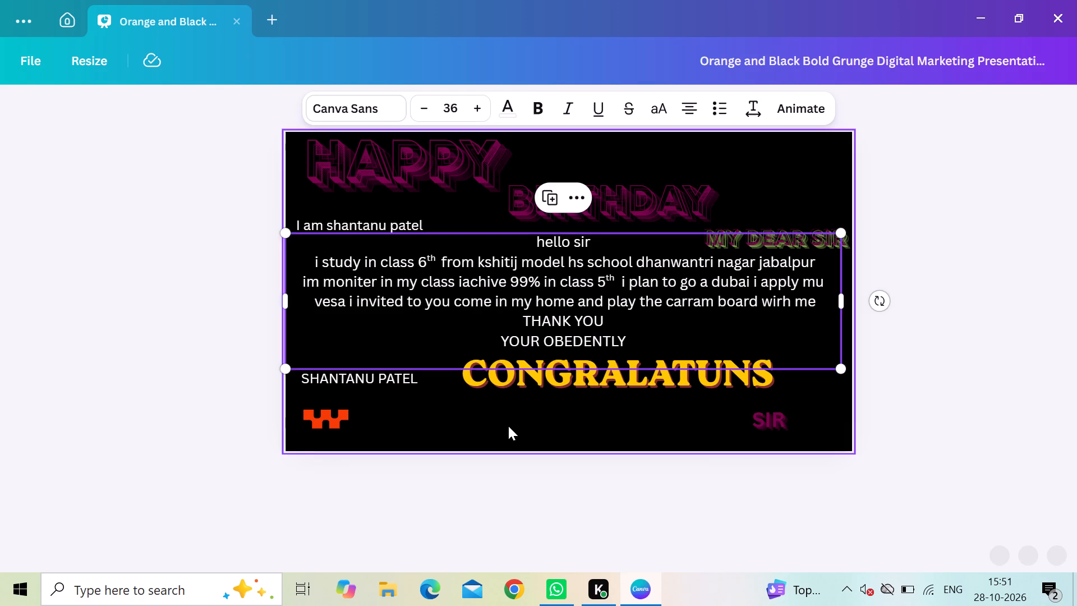
double_click(508, 426)
scroll(508, 426, down, 3)
scroll(508, 426, up, 1)
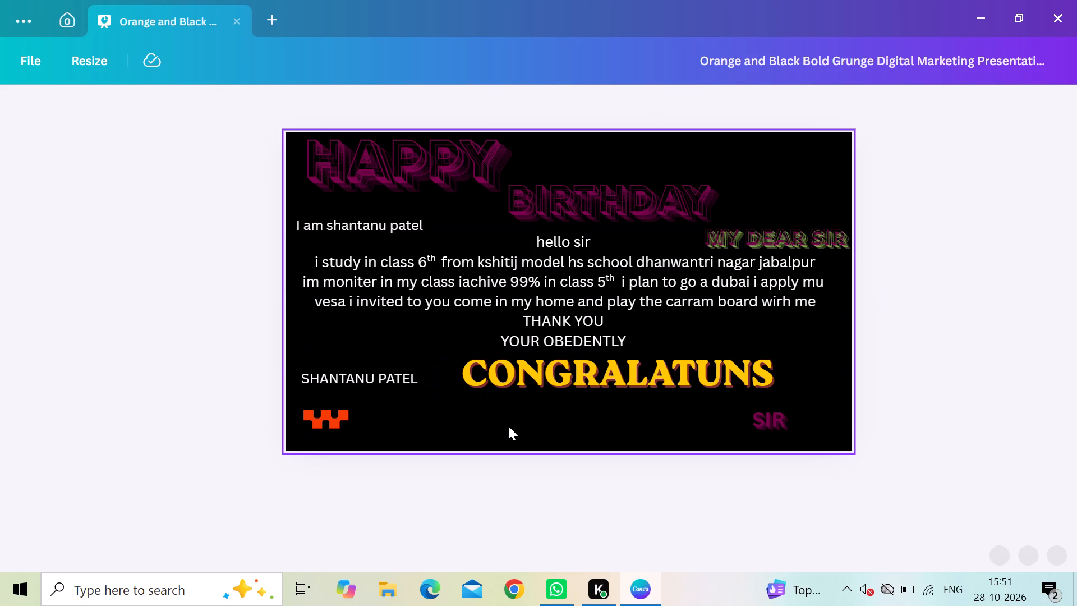
scroll(508, 426, up, 9)
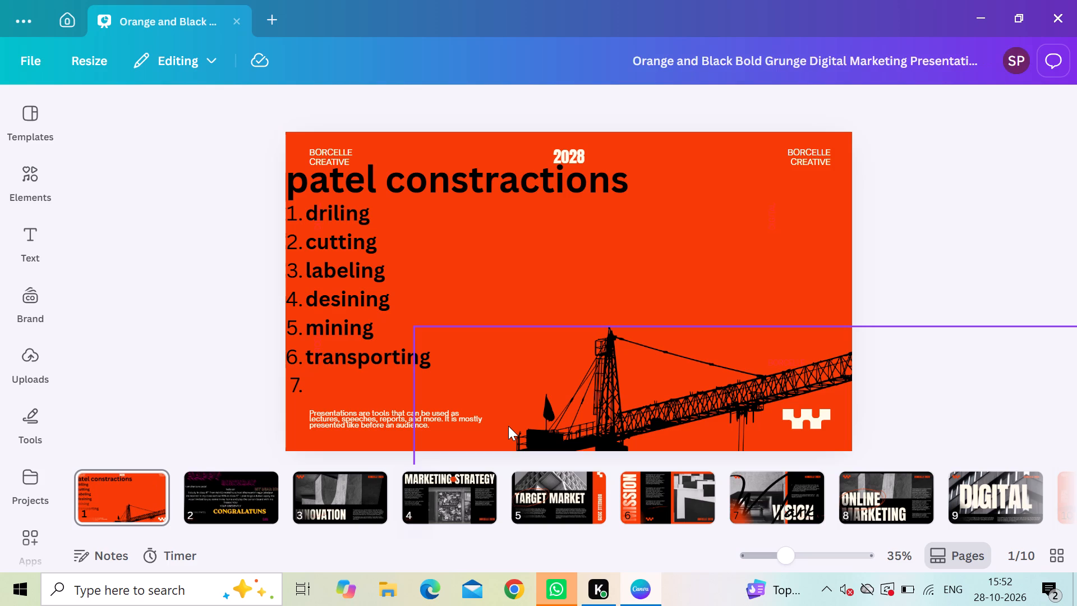
click(594, 249)
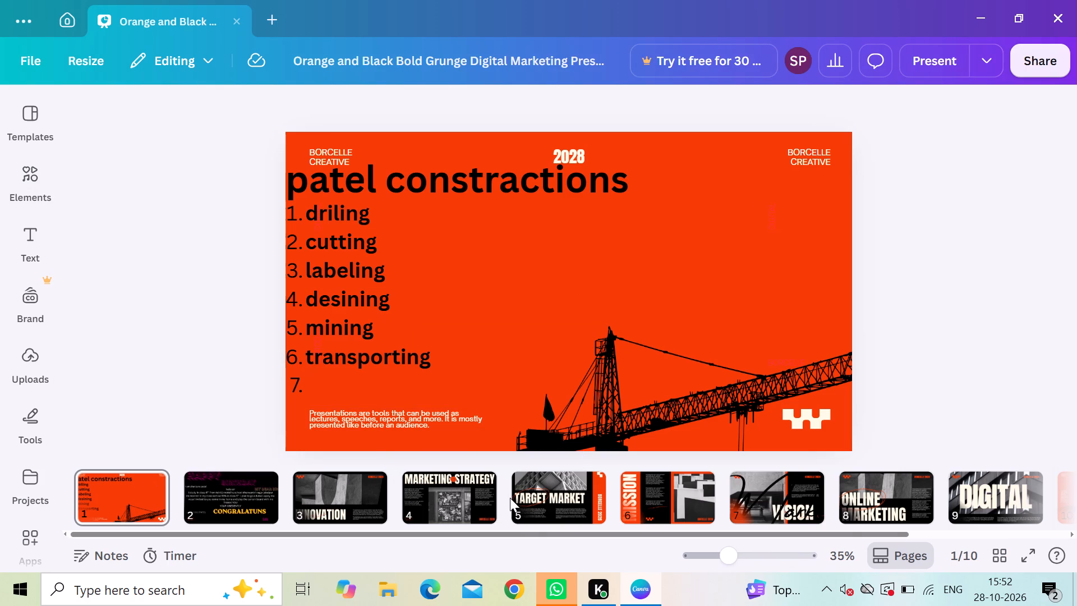
scroll(665, 536, up, 6)
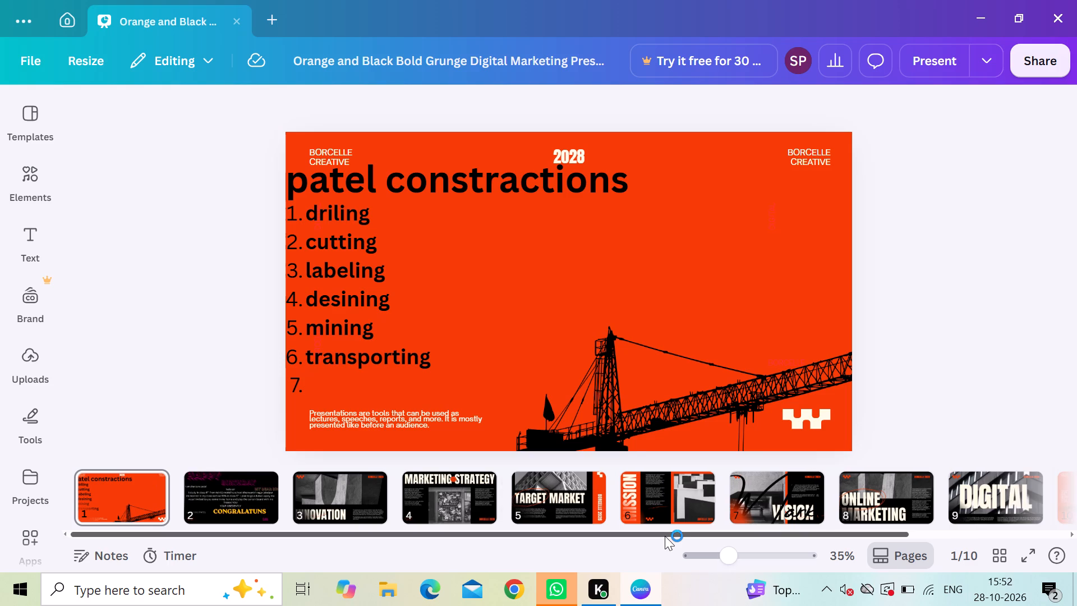
Browse the presentation templates and open the Black and Grey 3D Shapes Tech Company Presentation.
click(11, 127)
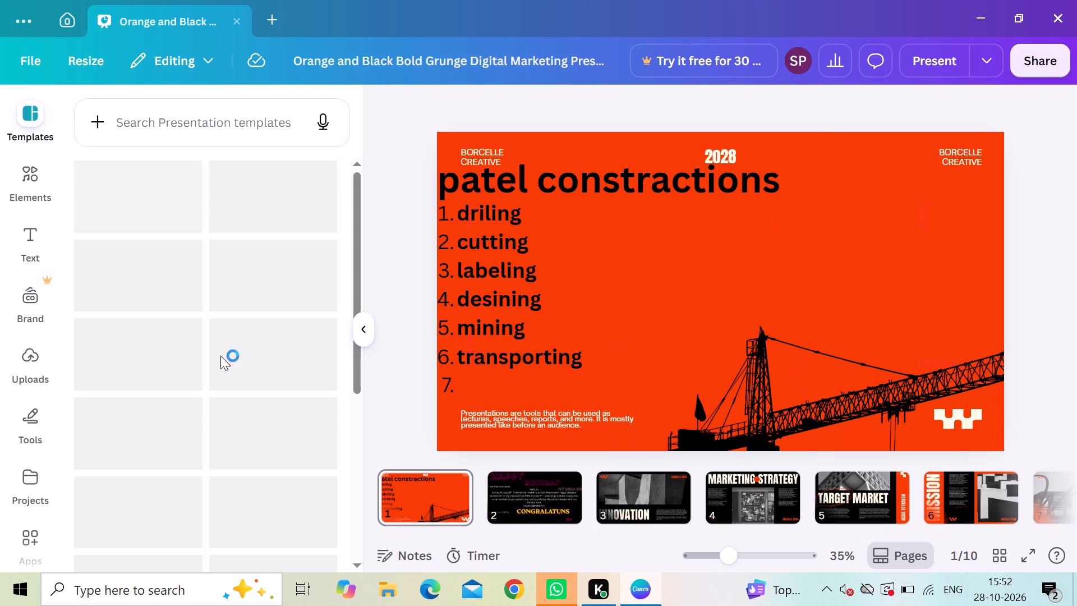
scroll(220, 356, down, 3)
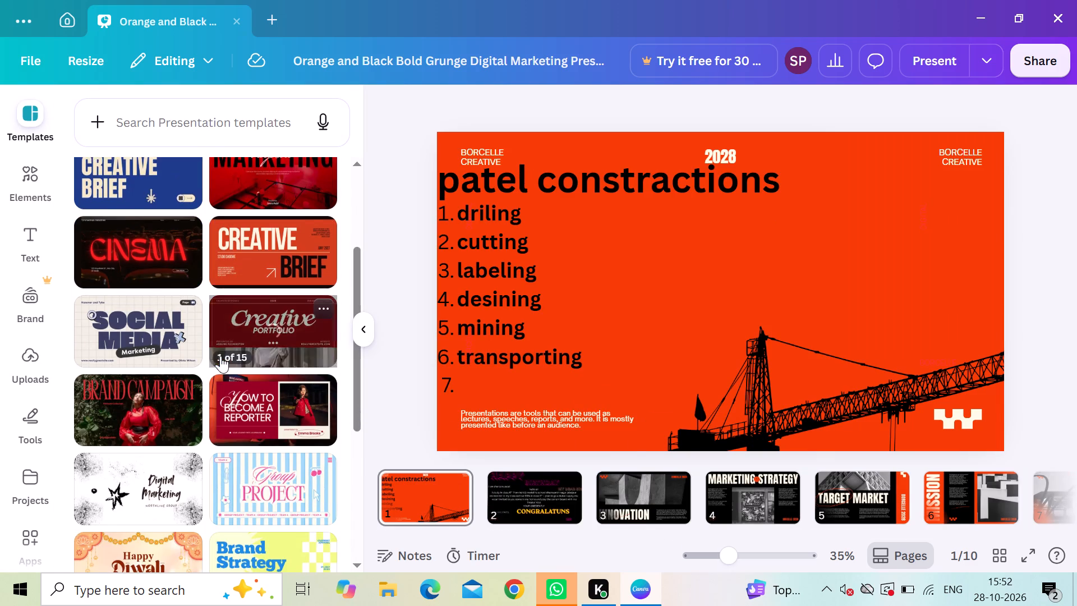
scroll(220, 356, down, 3)
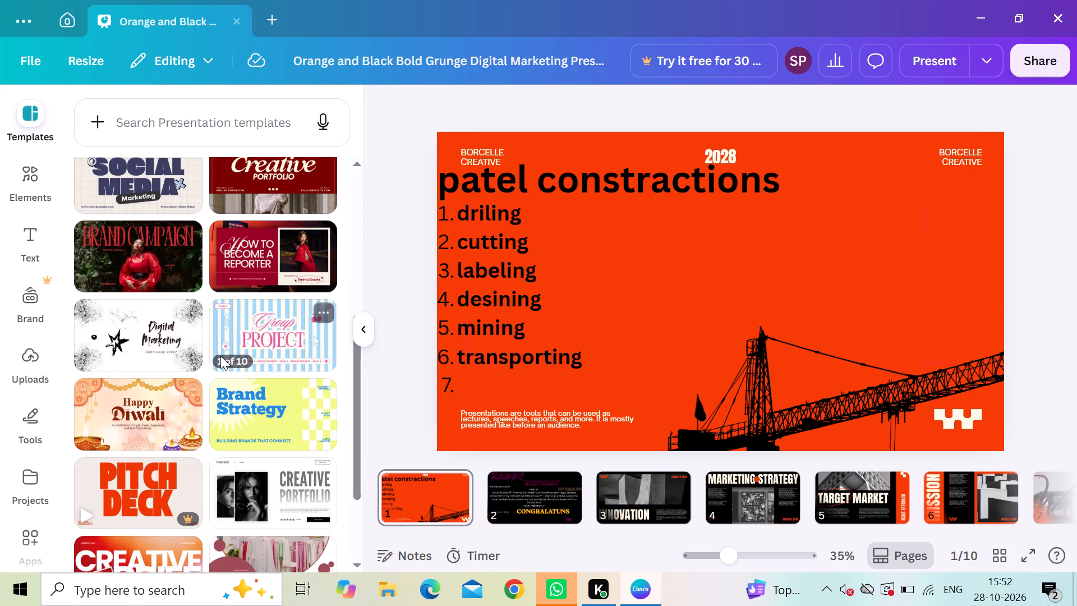
scroll(220, 356, down, 2)
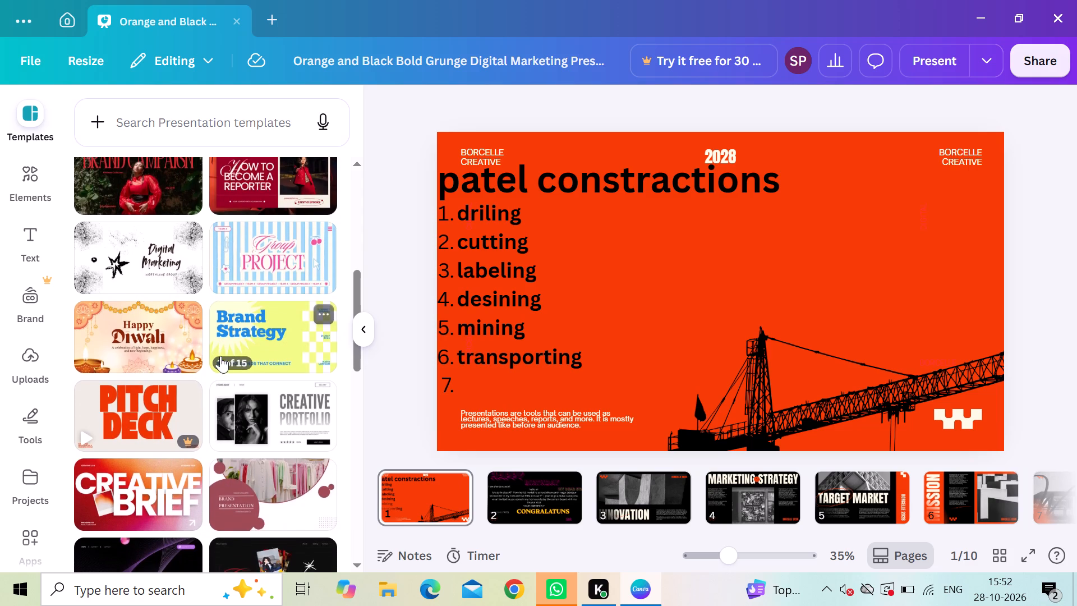
scroll(220, 356, down, 6)
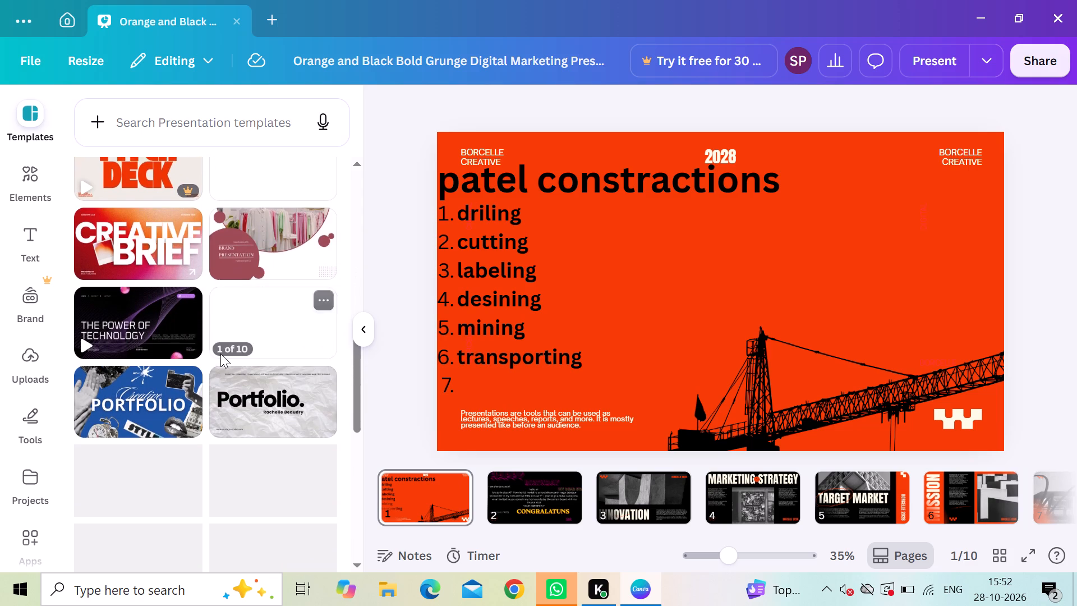
scroll(220, 353, down, 2)
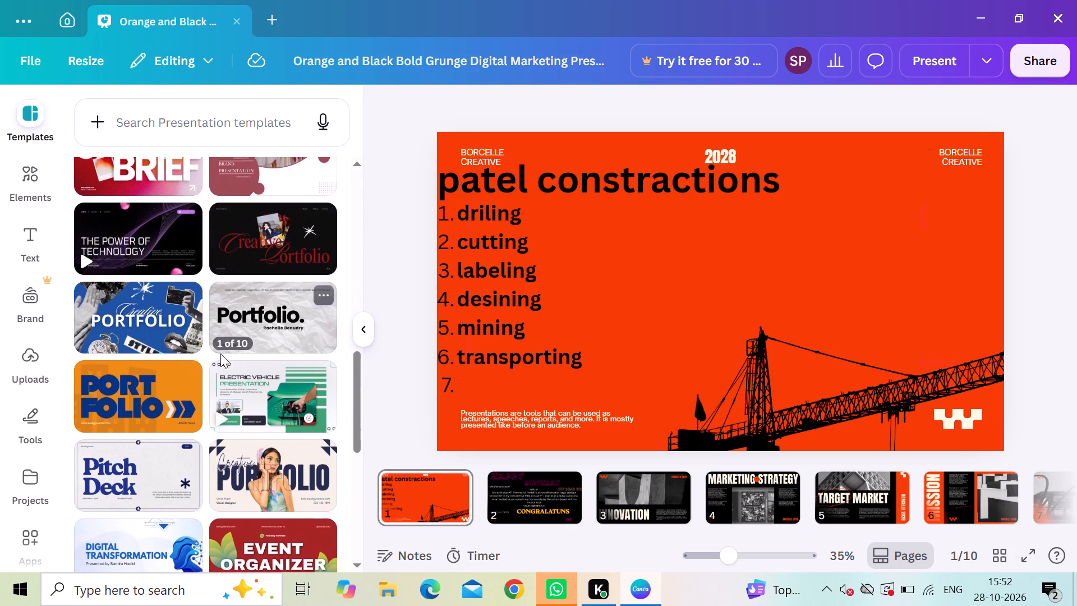
scroll(220, 353, down, 2)
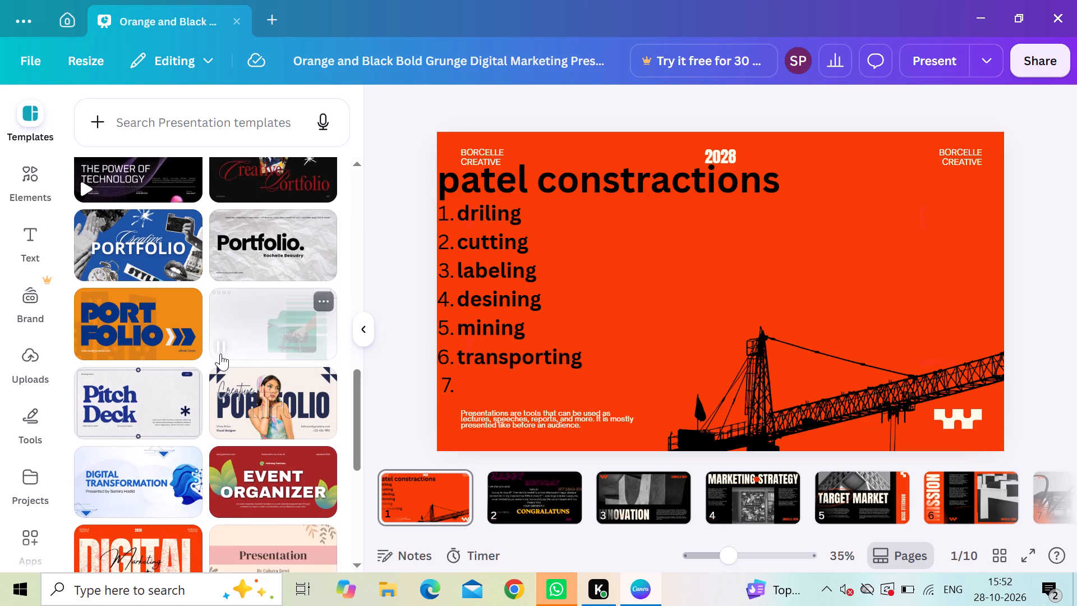
scroll(220, 353, down, 6)
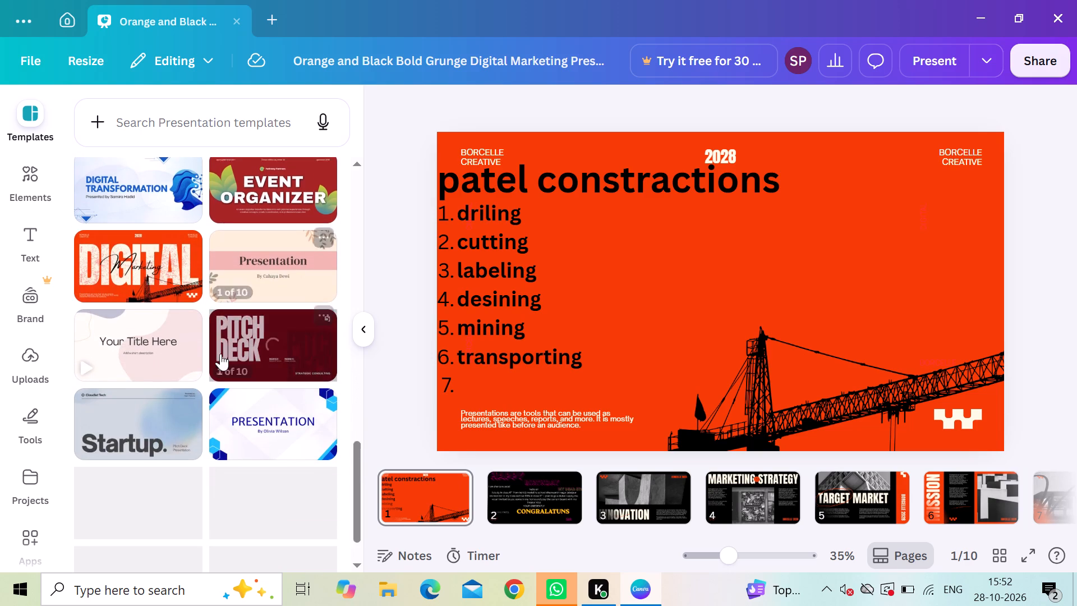
scroll(220, 353, down, 1)
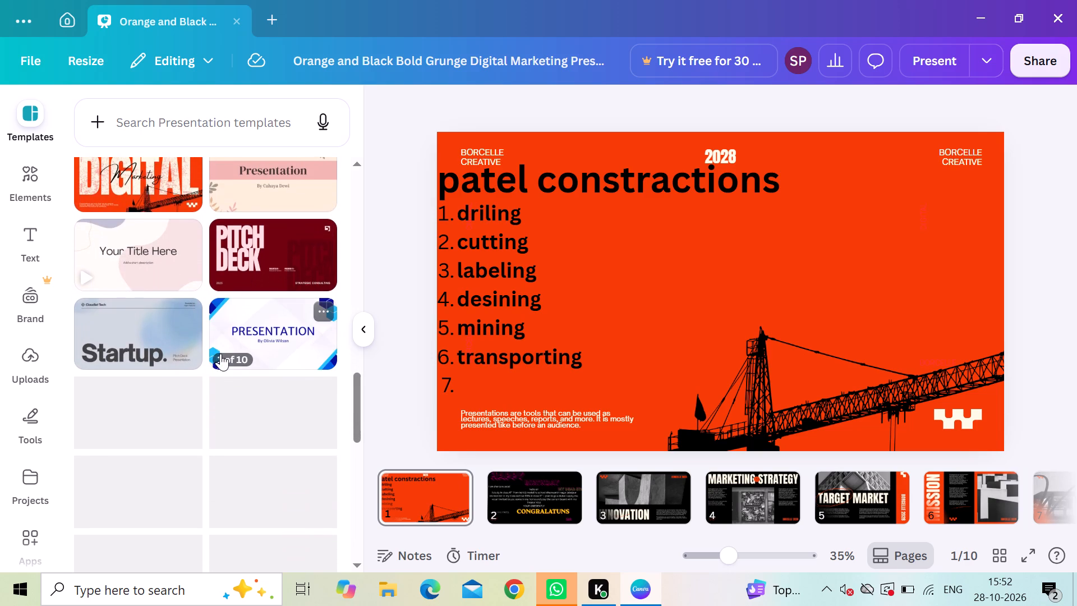
scroll(220, 353, down, 1)
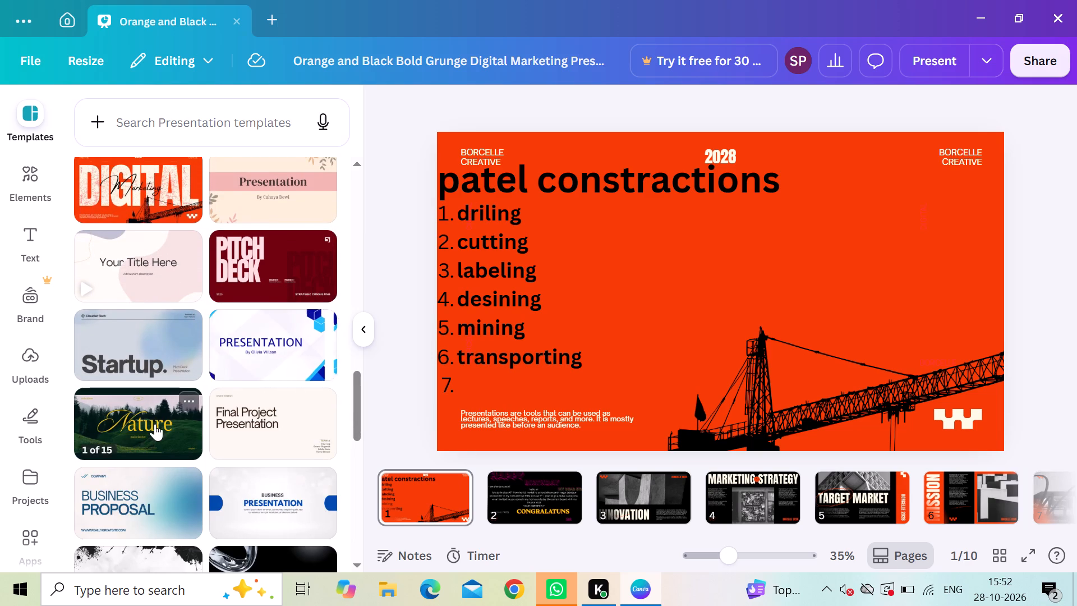
scroll(155, 424, down, 2)
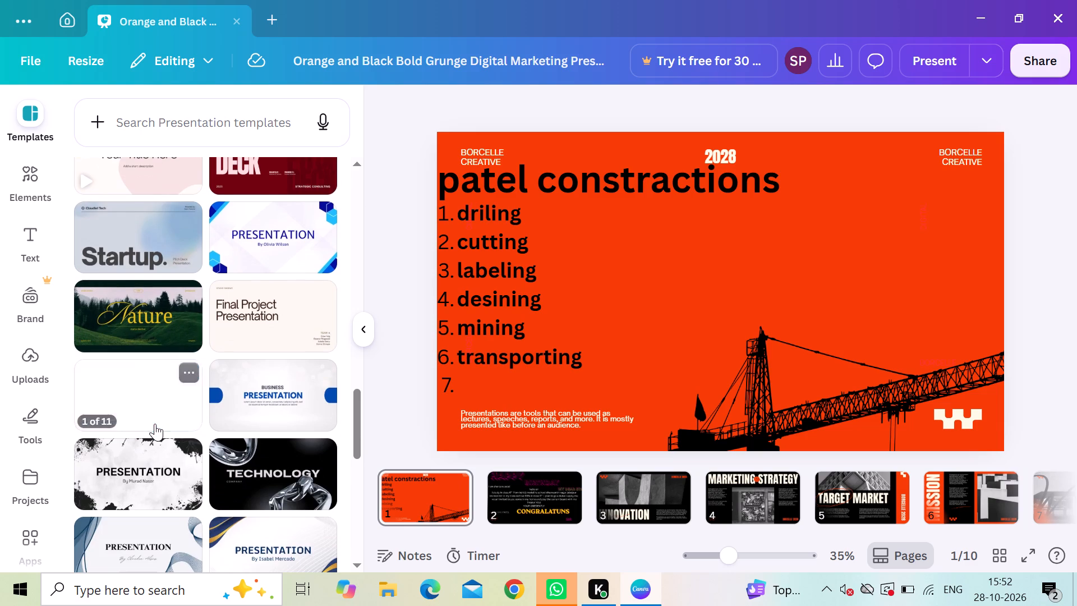
scroll(245, 322, down, 1)
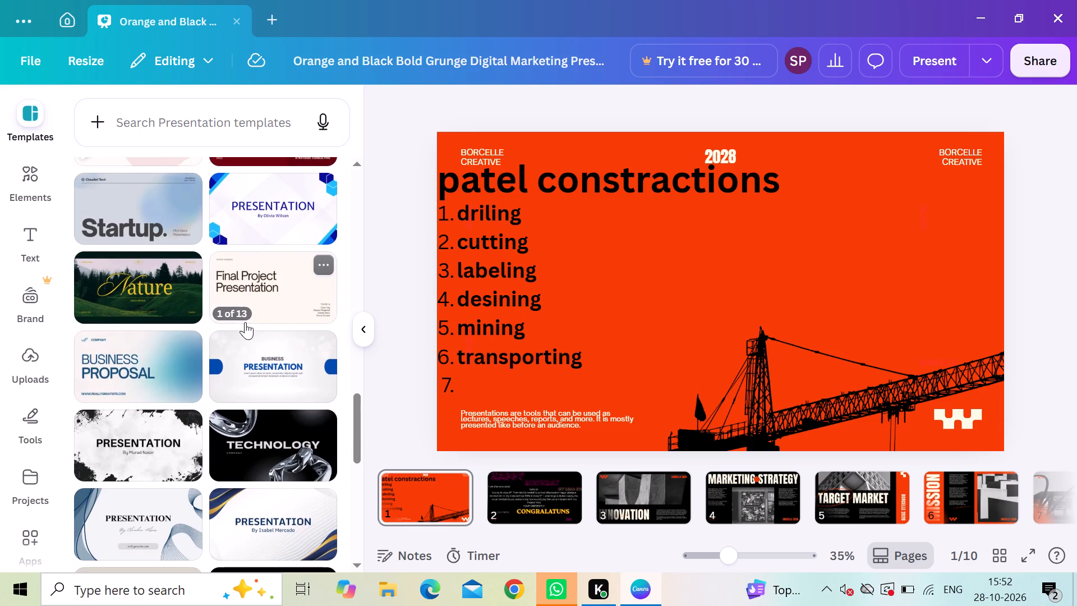
double_click(312, 469)
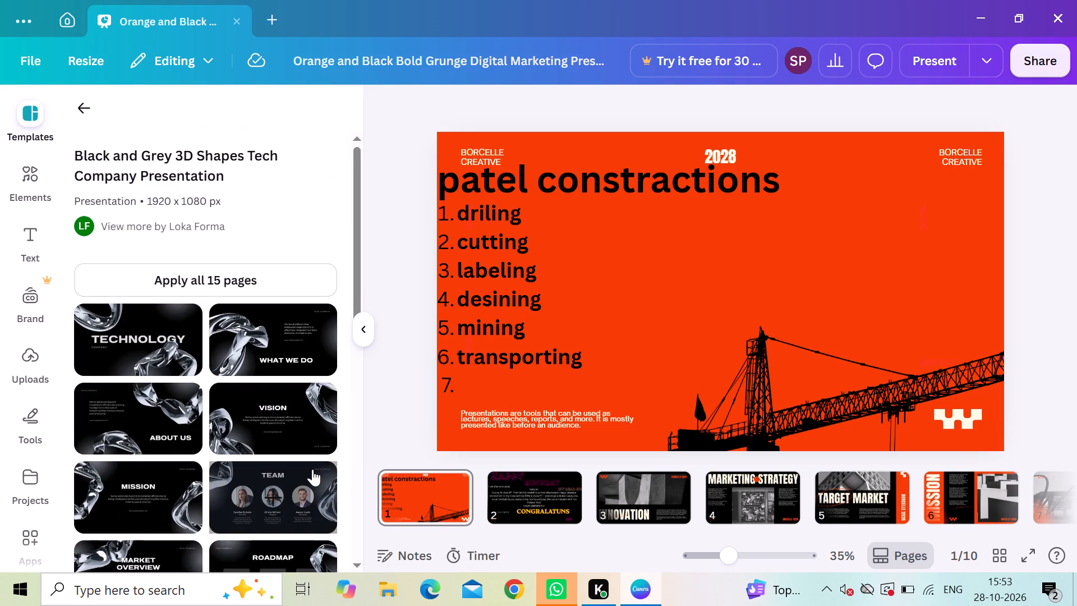
Add the template's TECHNOLOGY cover as a new page after the patel constractions slide.
click(134, 312)
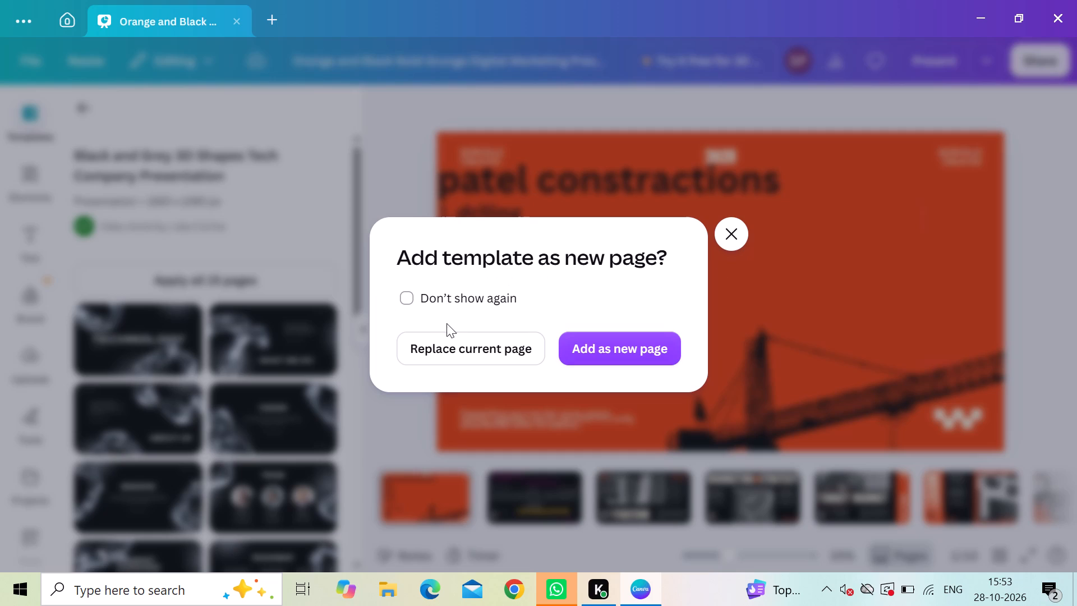
click(447, 287)
click(615, 352)
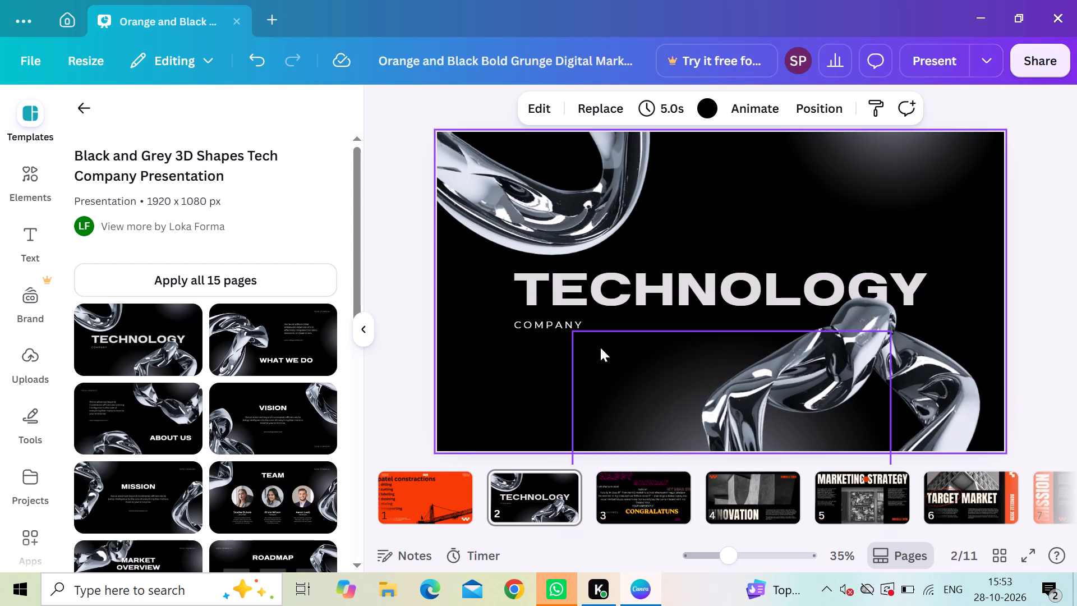
Delete the TECHNOLOGY title and the COMPANY subtitle from the new page 2.
click(625, 279)
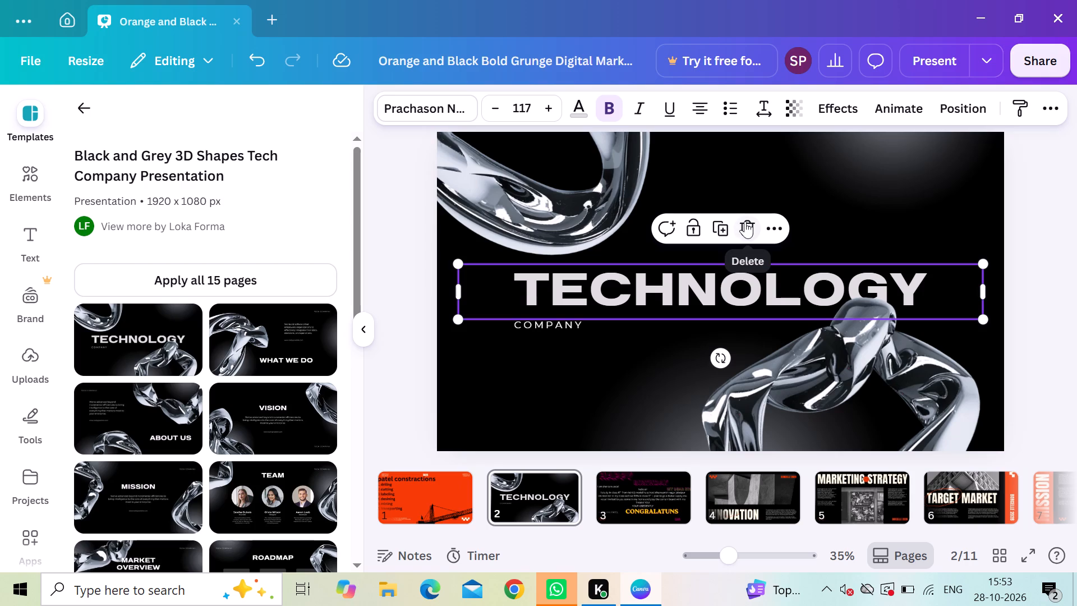
click(745, 221)
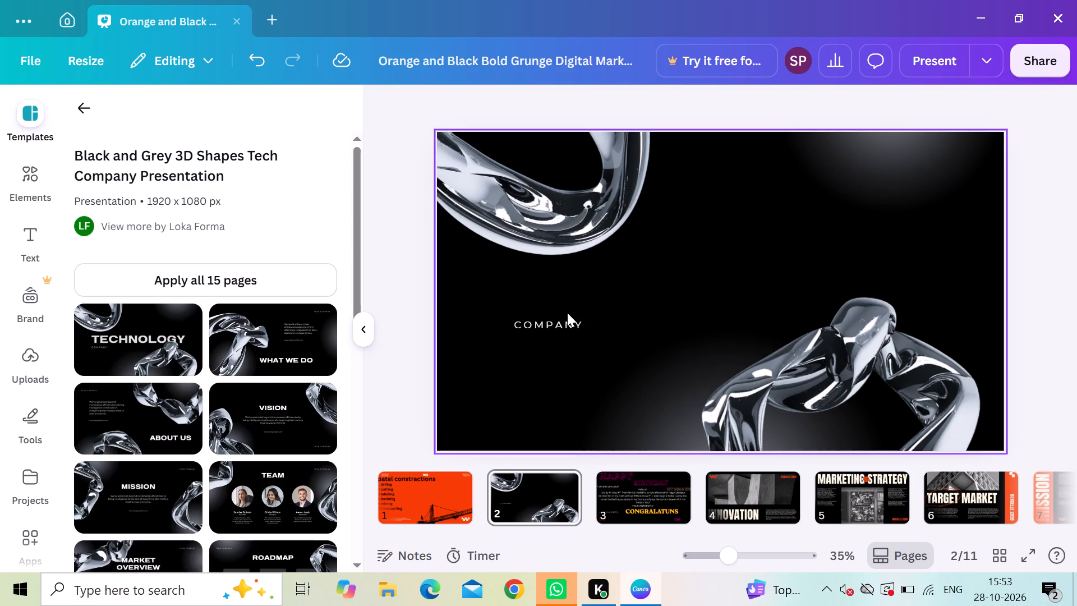
click(555, 317)
click(555, 317)
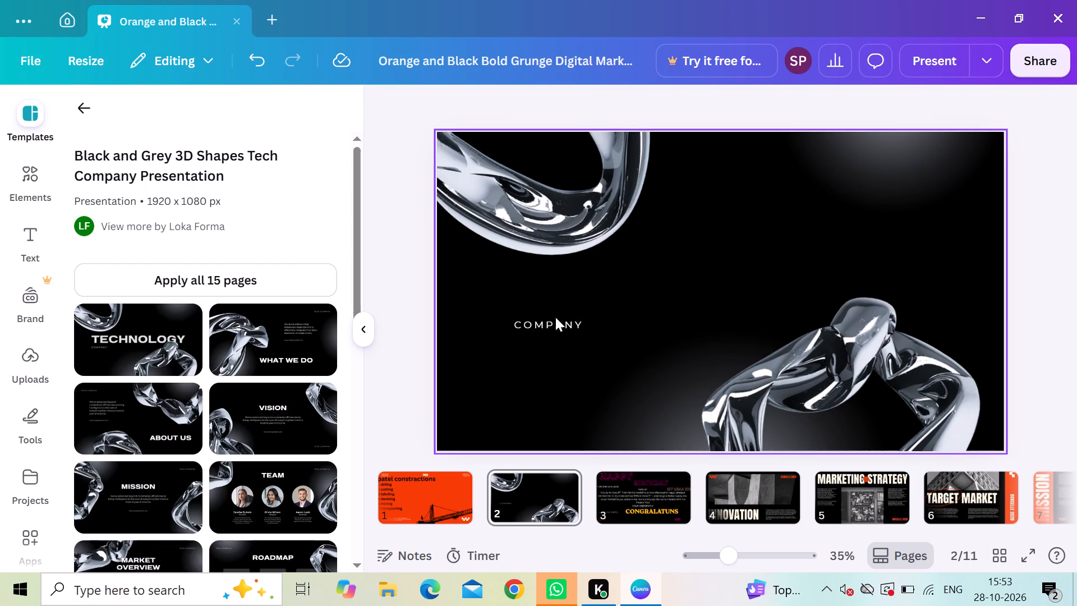
click(559, 330)
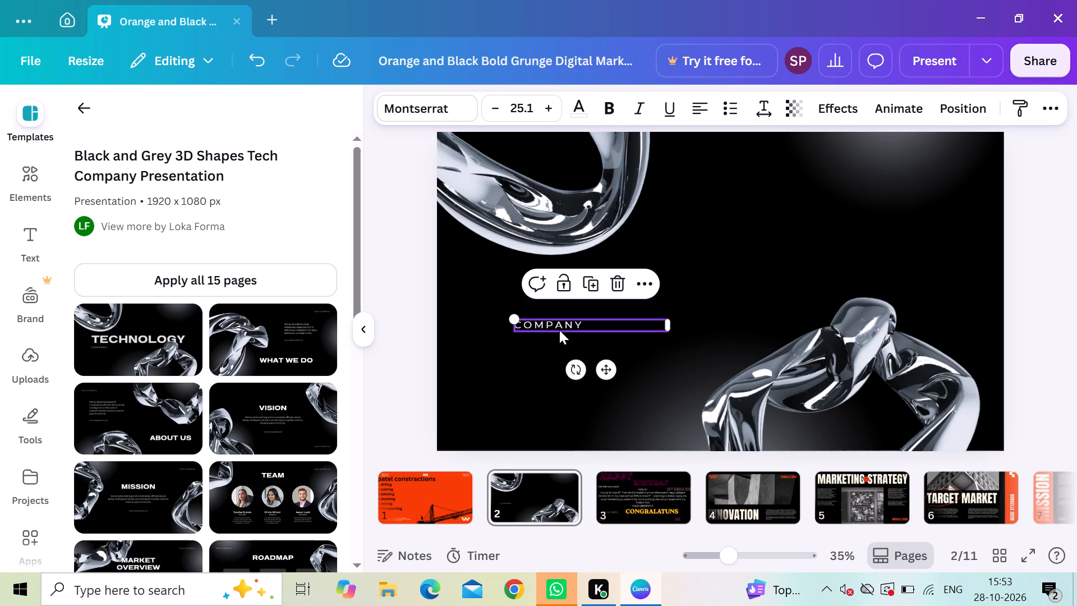
click(614, 283)
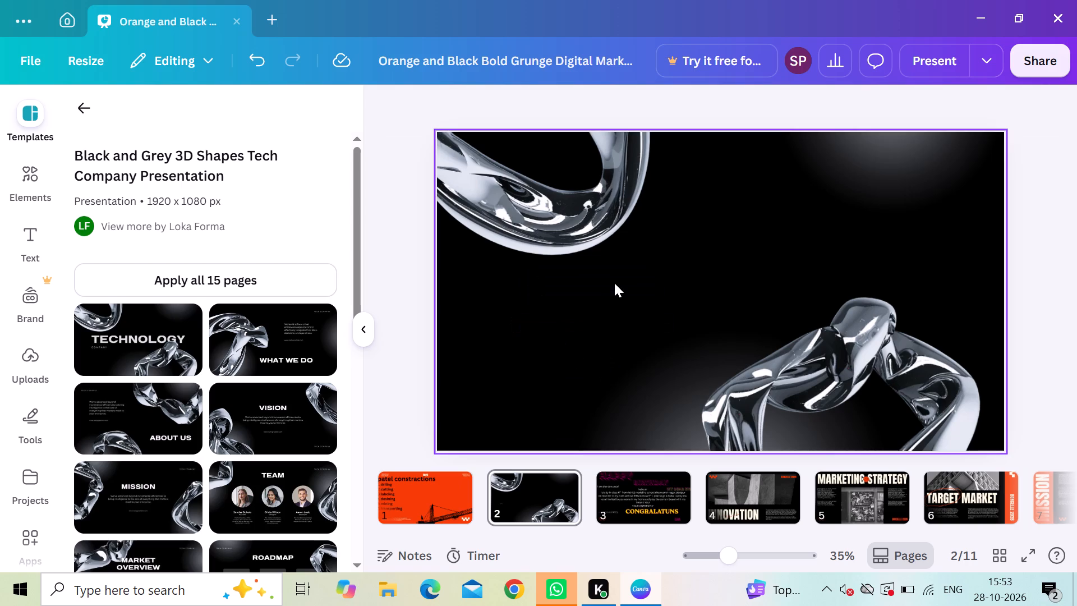
Delete both chrome 3D shapes from page 2, leaving only the black gradient background.
click(490, 172)
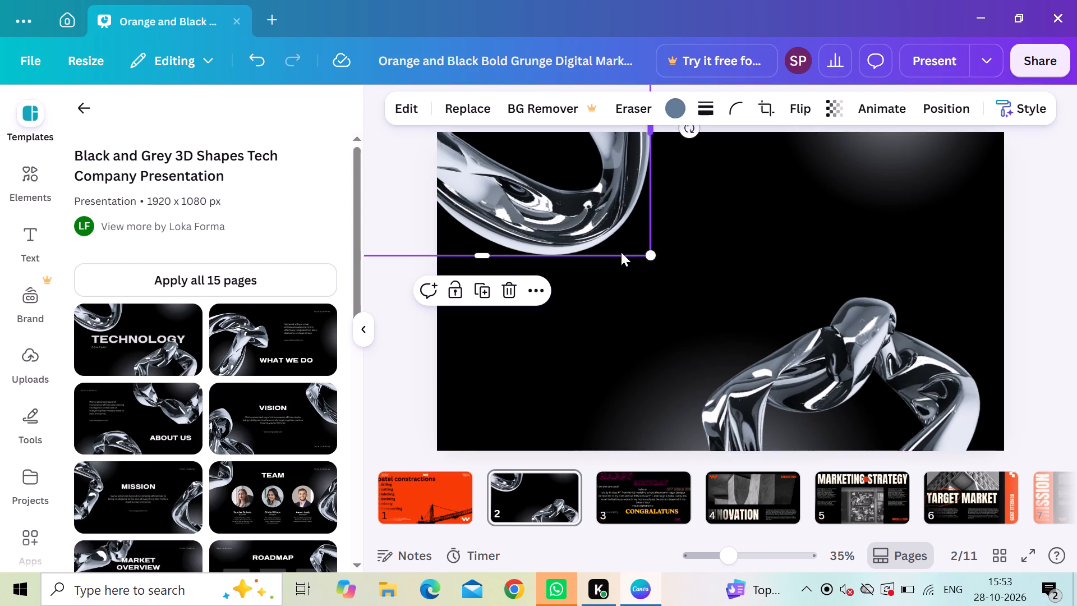
click(514, 292)
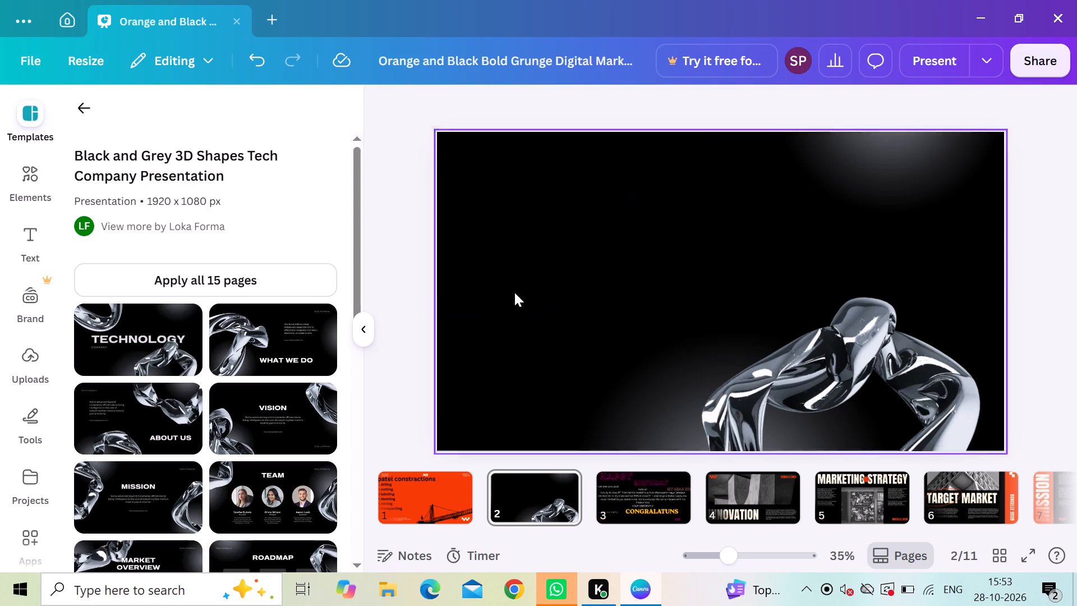
click(723, 391)
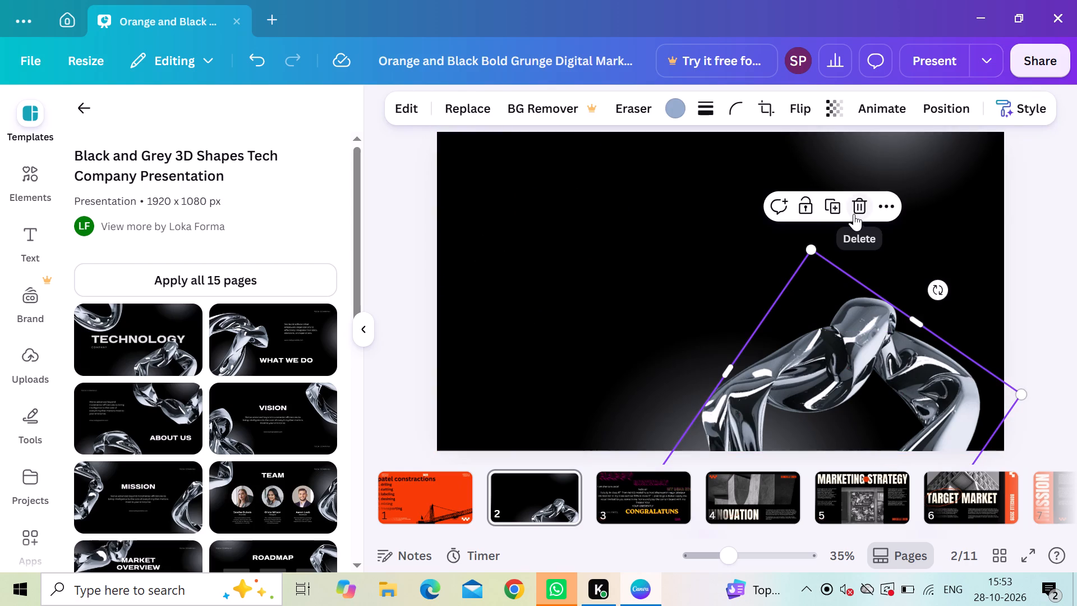
click(854, 214)
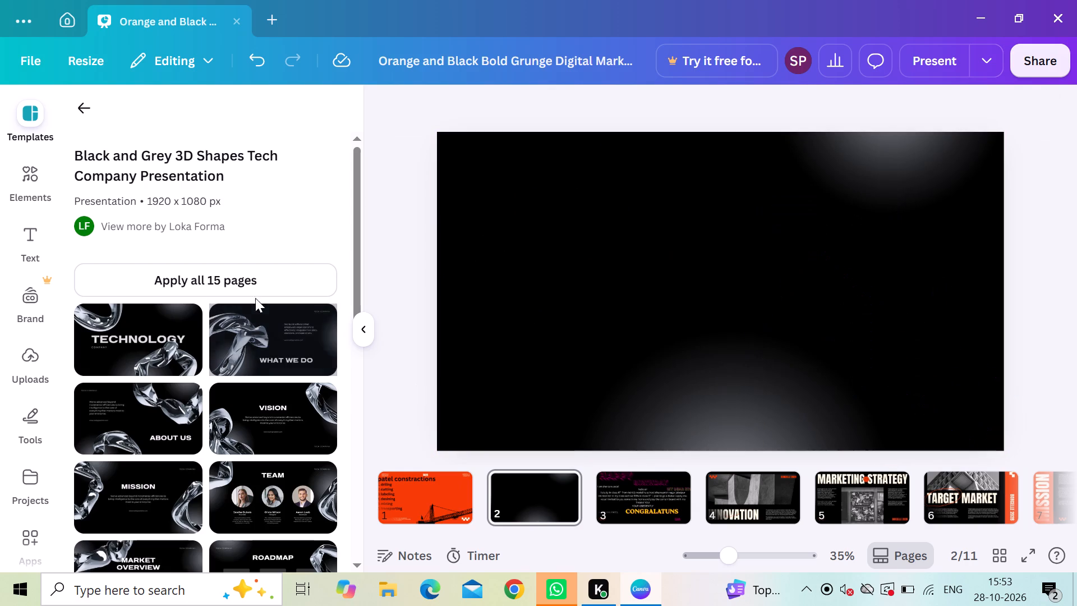
Search the elements for "ring" and add the photo of two interlocked gold rings to page 2.
click(34, 172)
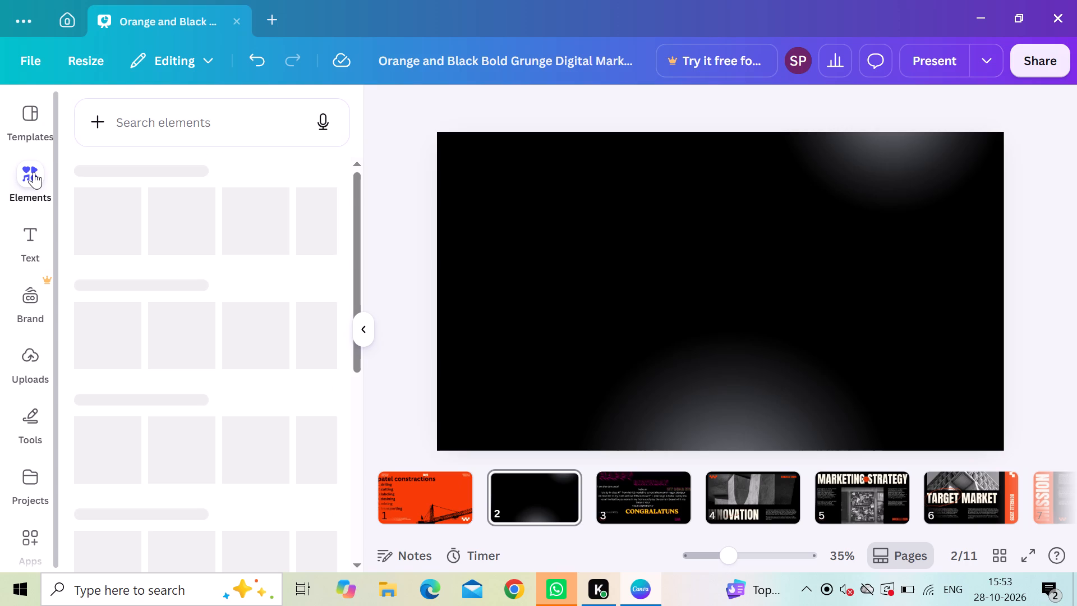
click(209, 122)
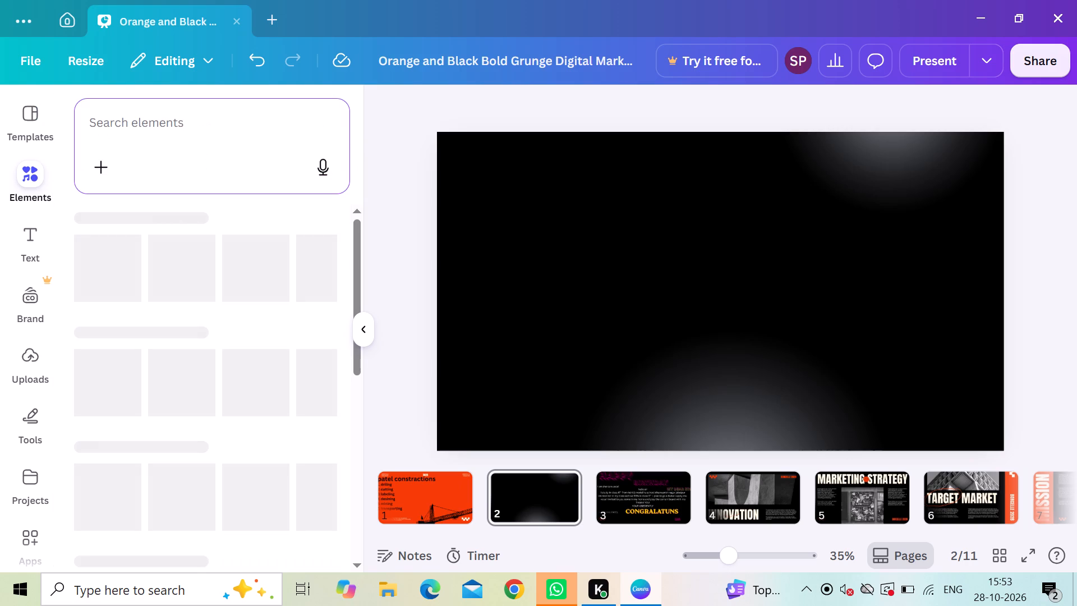
key(r)
text(ing)
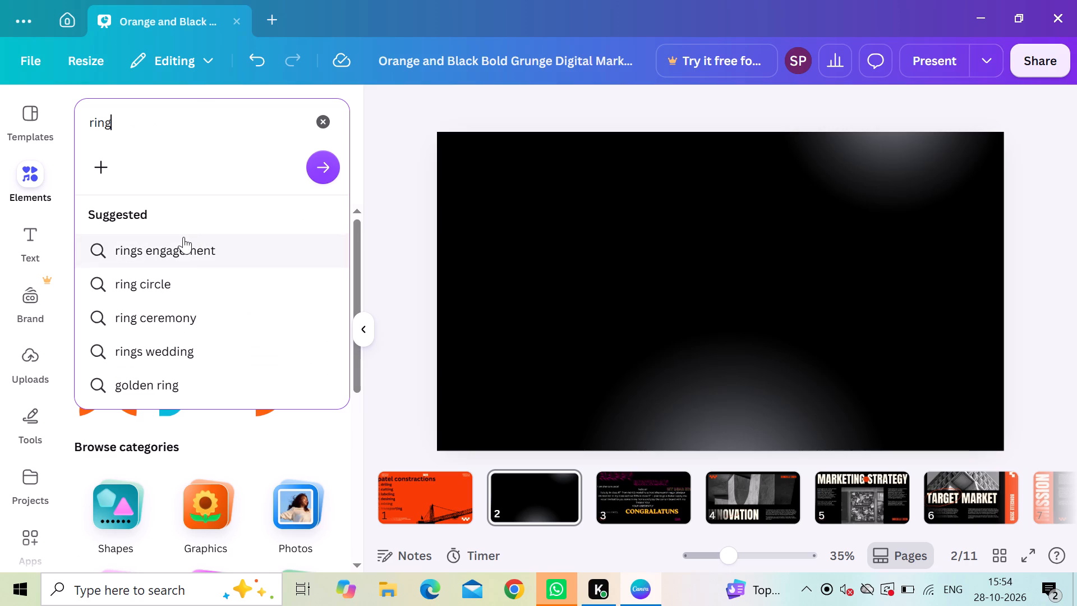
click(327, 166)
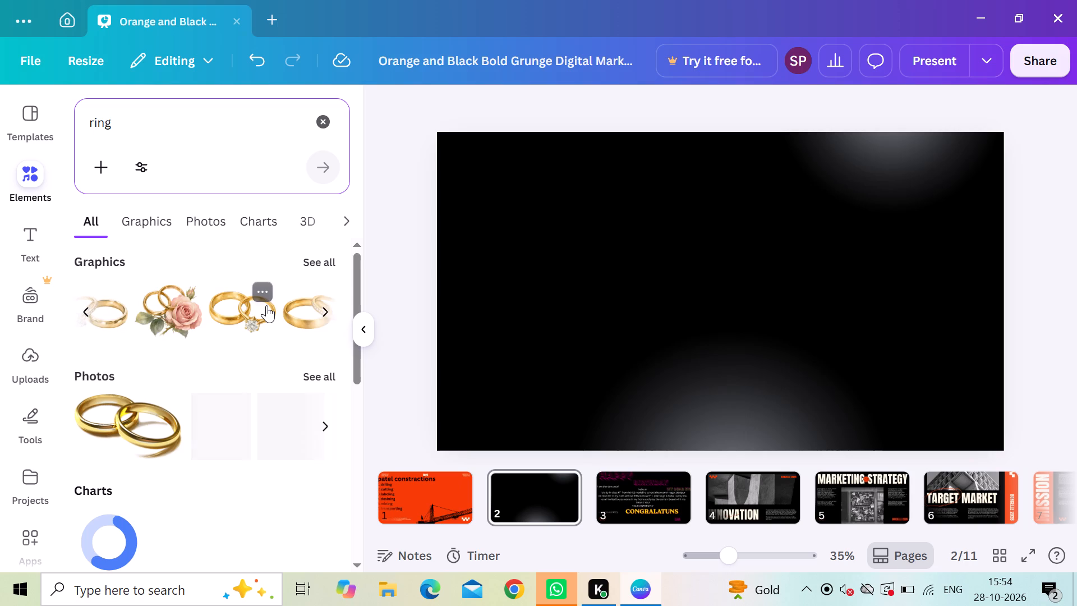
scroll(261, 302, left, 7)
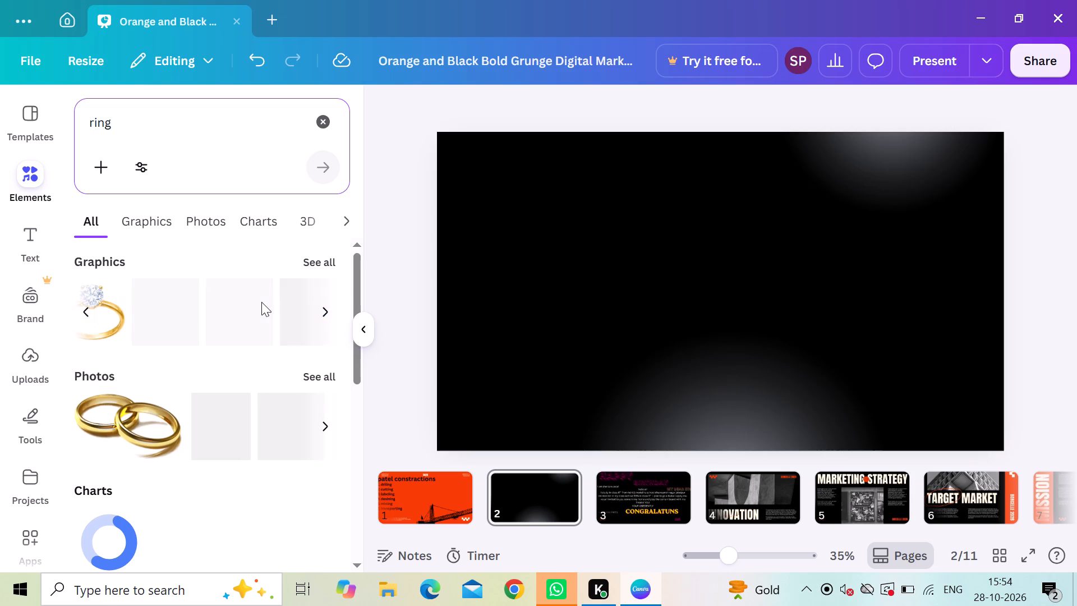
scroll(261, 302, left, 2)
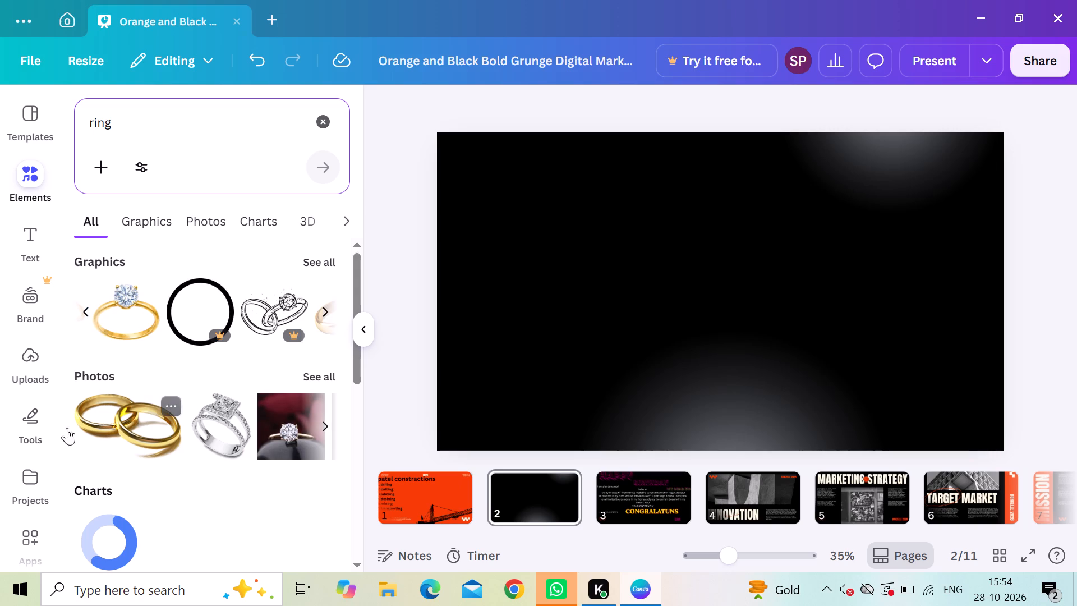
scroll(0, 419, up, 1)
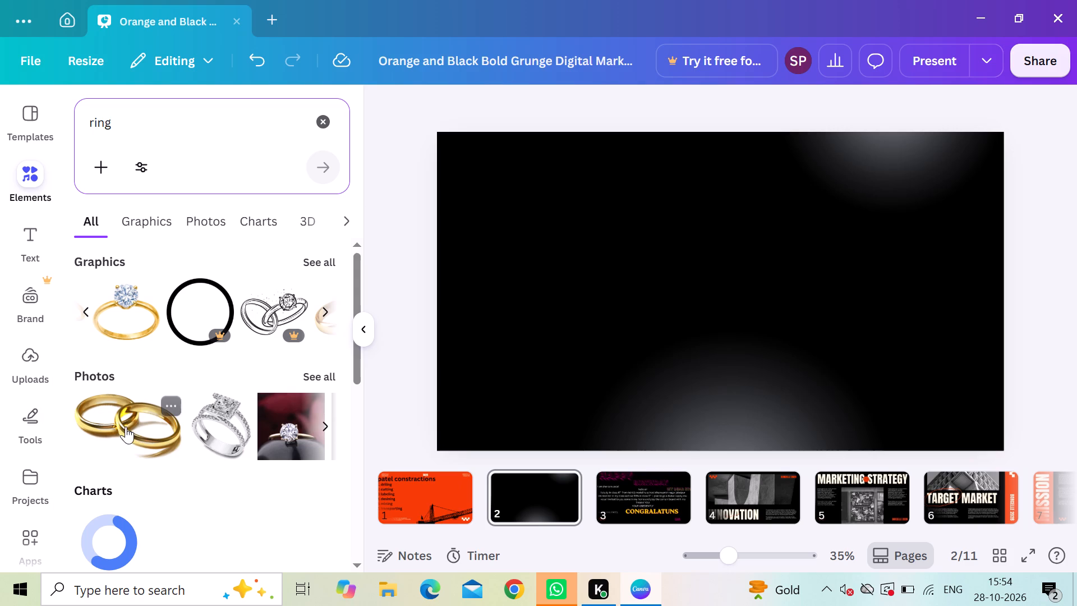
click(130, 428)
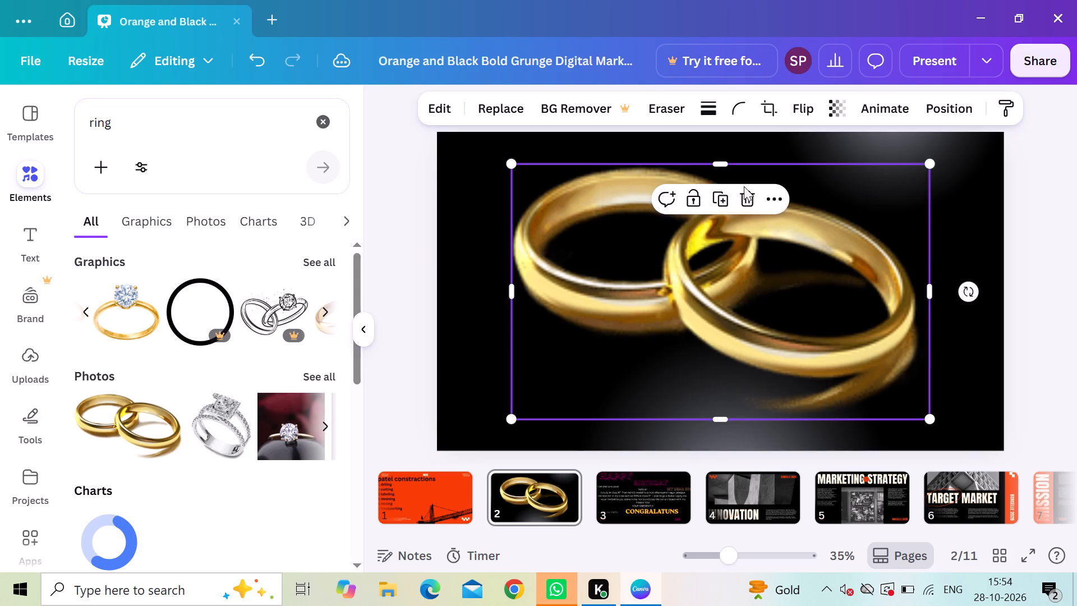
Move the gold rings photo into the page's lower-right corner so it runs past the page edges.
click(781, 237)
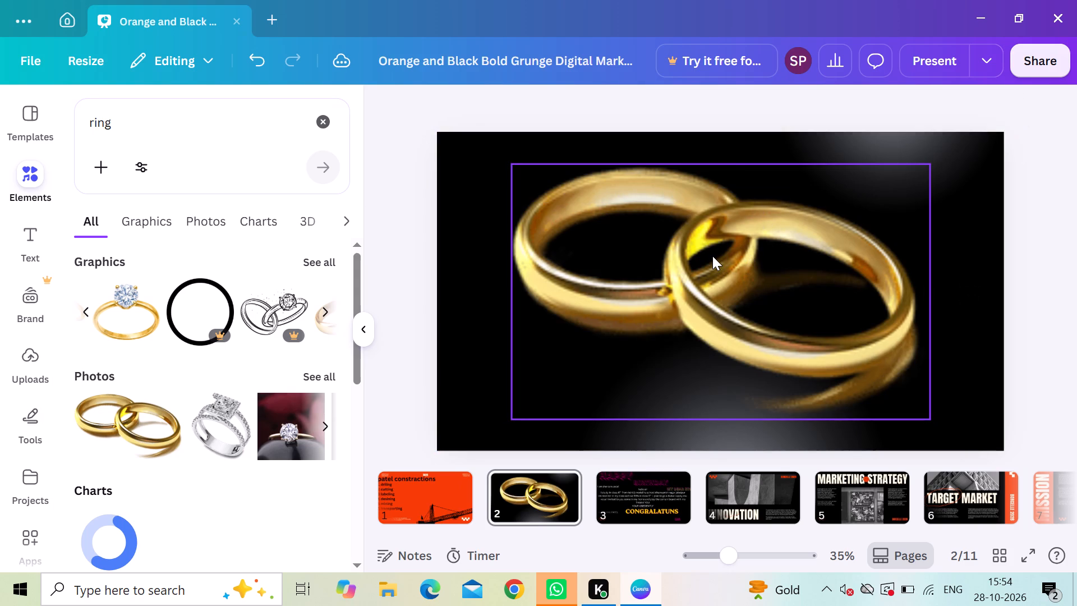
click(712, 256)
drag(712, 252, 716, 256)
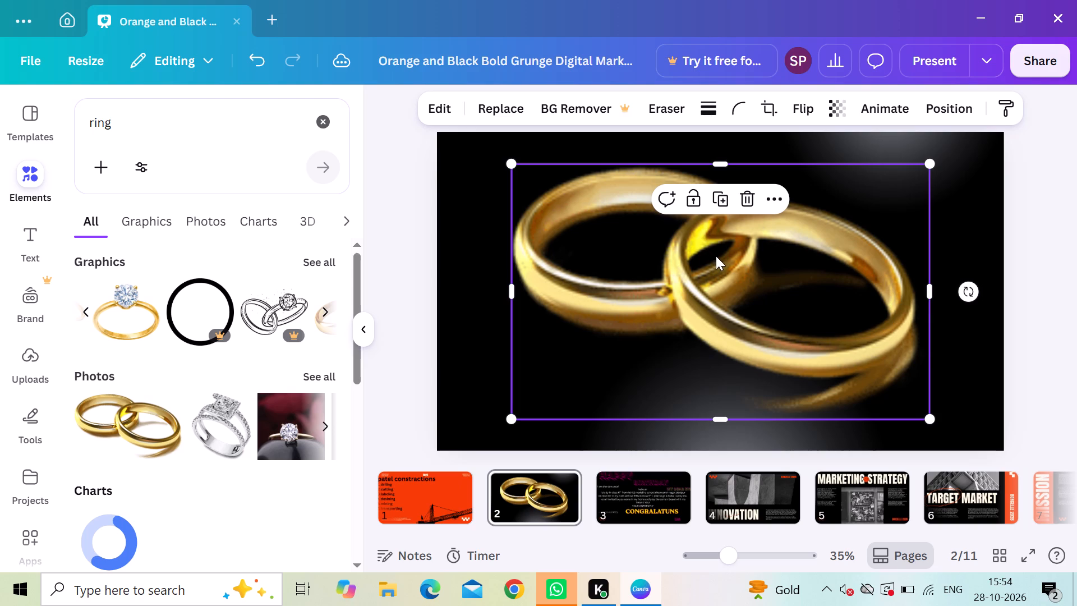
drag(716, 256, 854, 415)
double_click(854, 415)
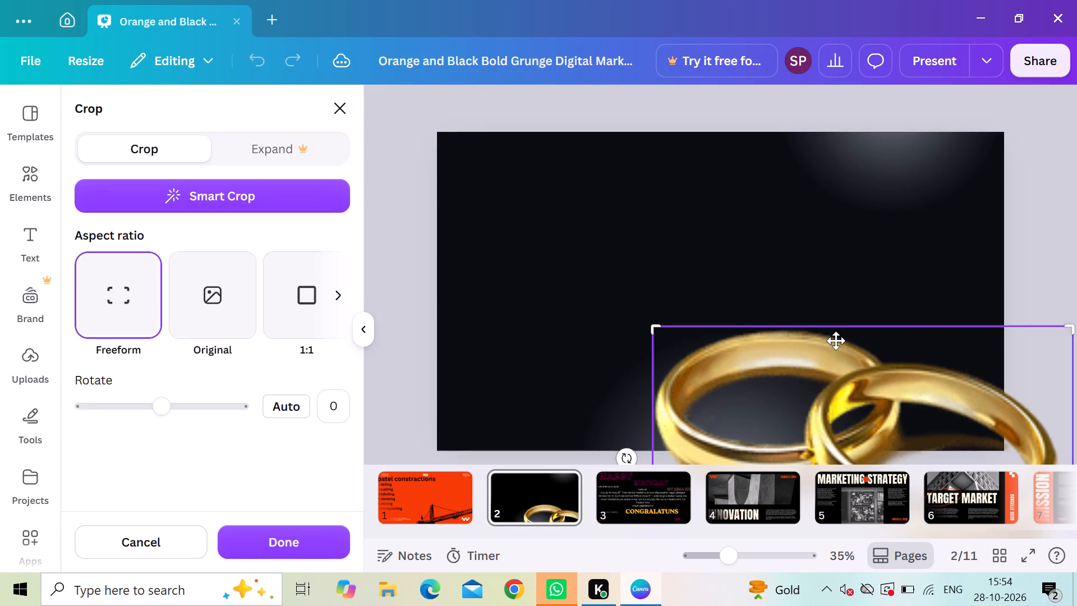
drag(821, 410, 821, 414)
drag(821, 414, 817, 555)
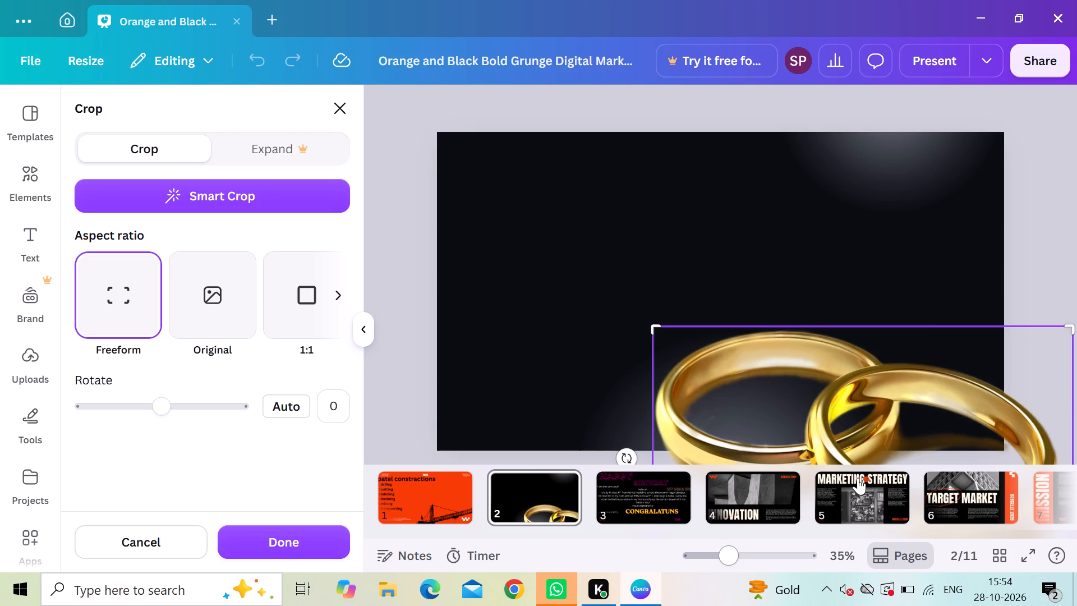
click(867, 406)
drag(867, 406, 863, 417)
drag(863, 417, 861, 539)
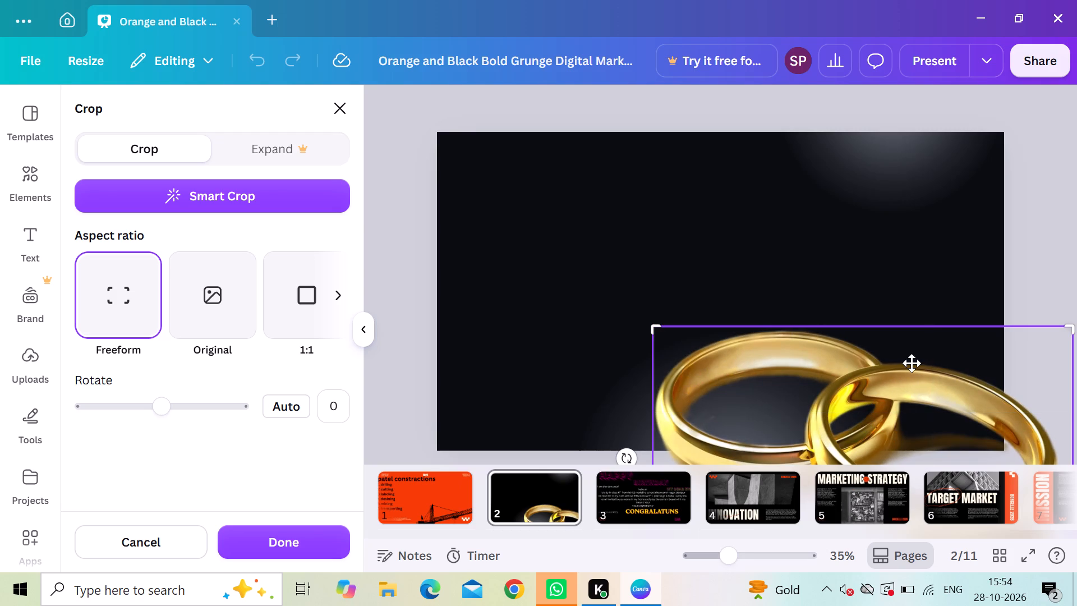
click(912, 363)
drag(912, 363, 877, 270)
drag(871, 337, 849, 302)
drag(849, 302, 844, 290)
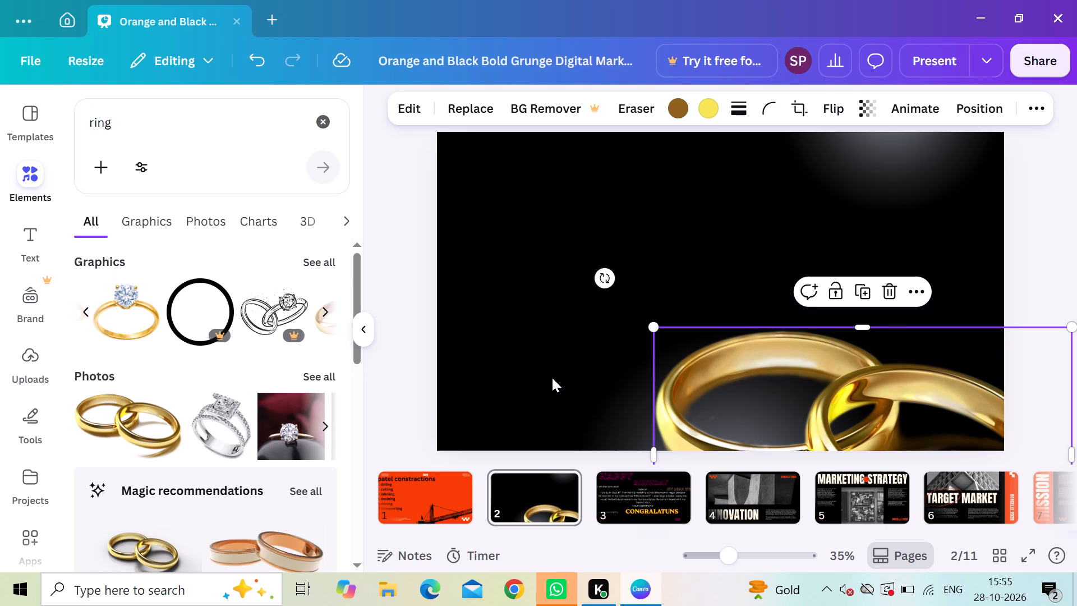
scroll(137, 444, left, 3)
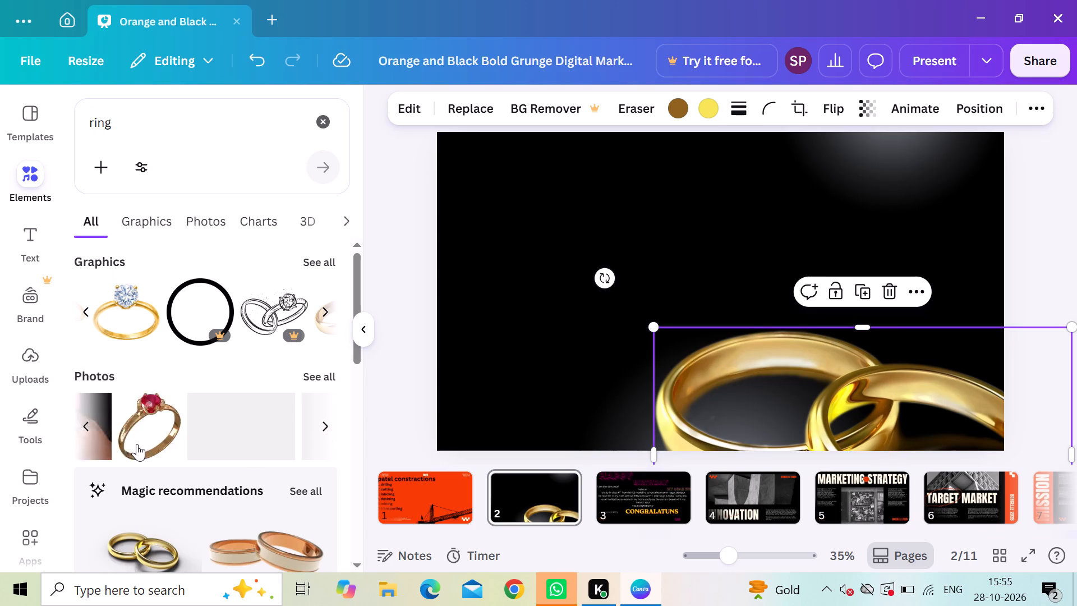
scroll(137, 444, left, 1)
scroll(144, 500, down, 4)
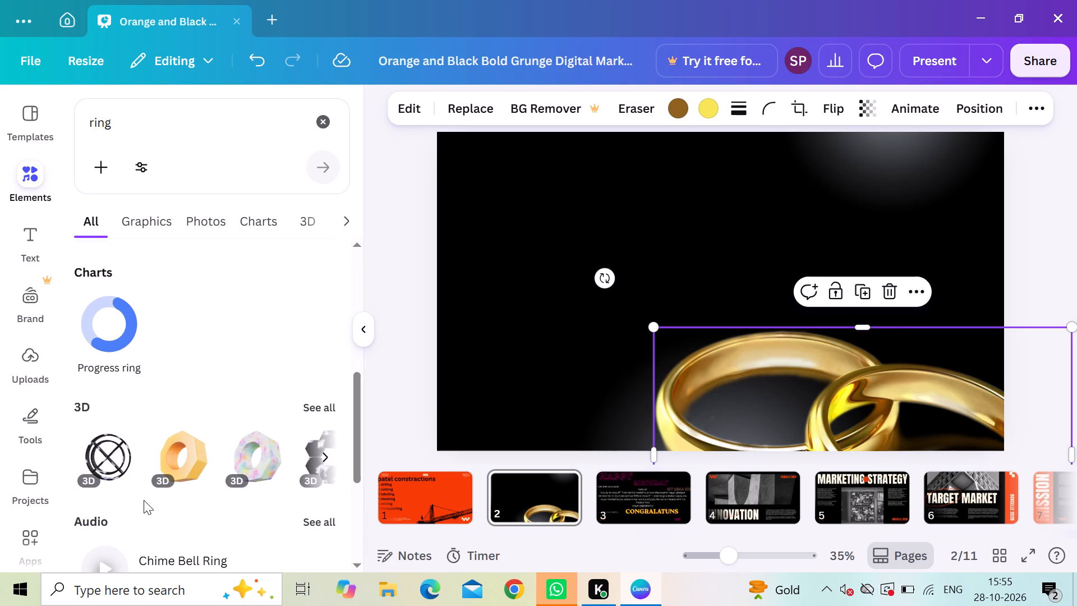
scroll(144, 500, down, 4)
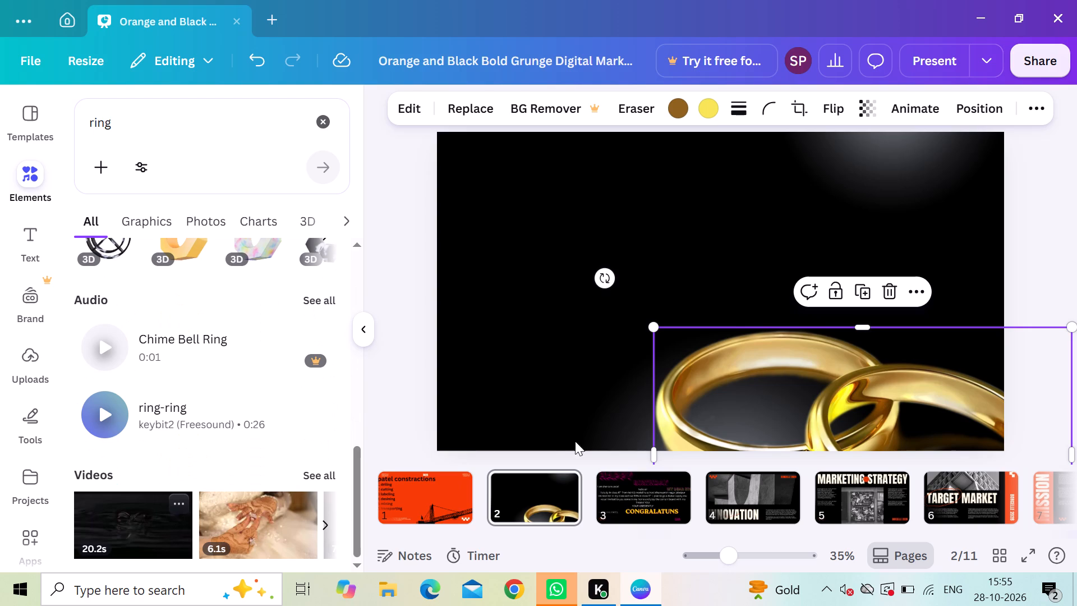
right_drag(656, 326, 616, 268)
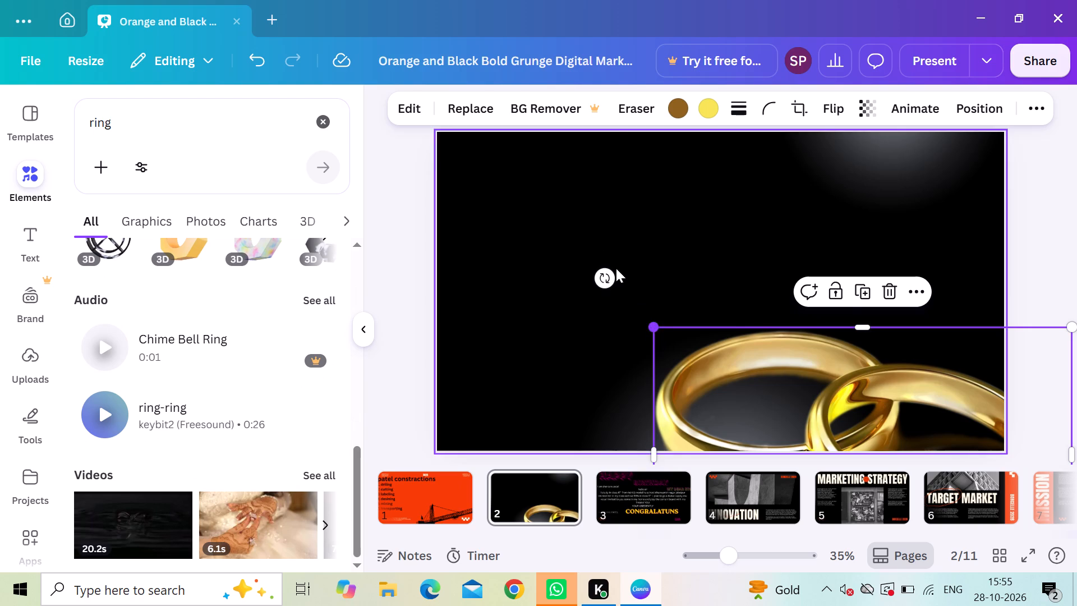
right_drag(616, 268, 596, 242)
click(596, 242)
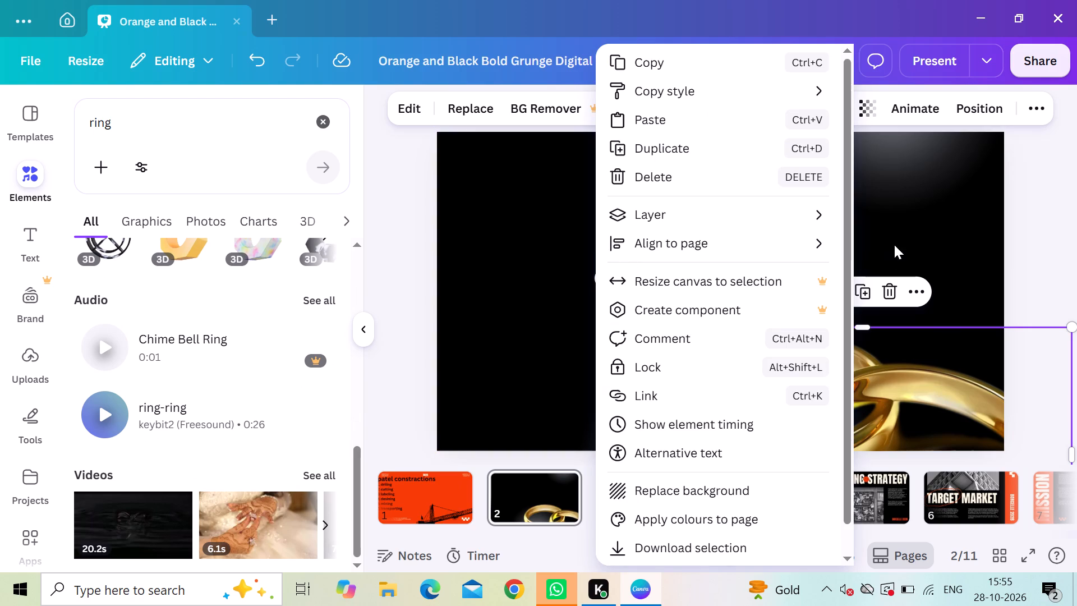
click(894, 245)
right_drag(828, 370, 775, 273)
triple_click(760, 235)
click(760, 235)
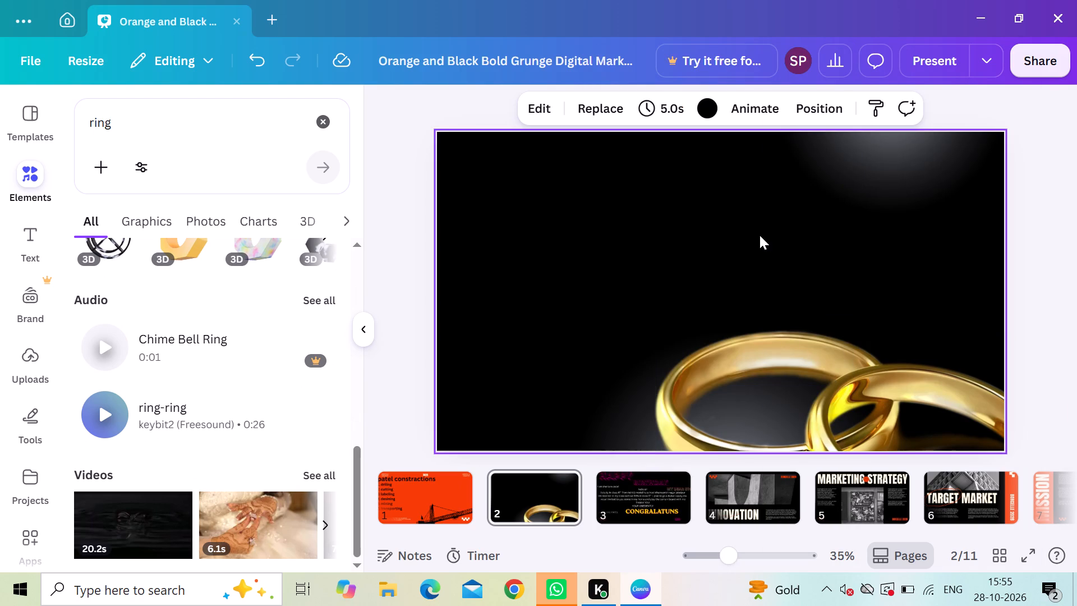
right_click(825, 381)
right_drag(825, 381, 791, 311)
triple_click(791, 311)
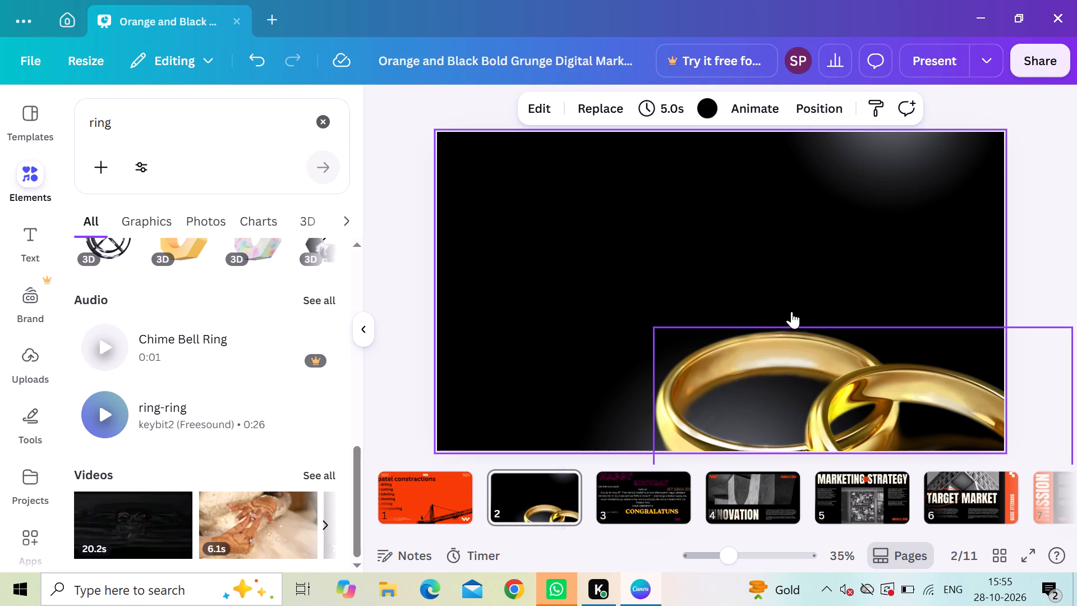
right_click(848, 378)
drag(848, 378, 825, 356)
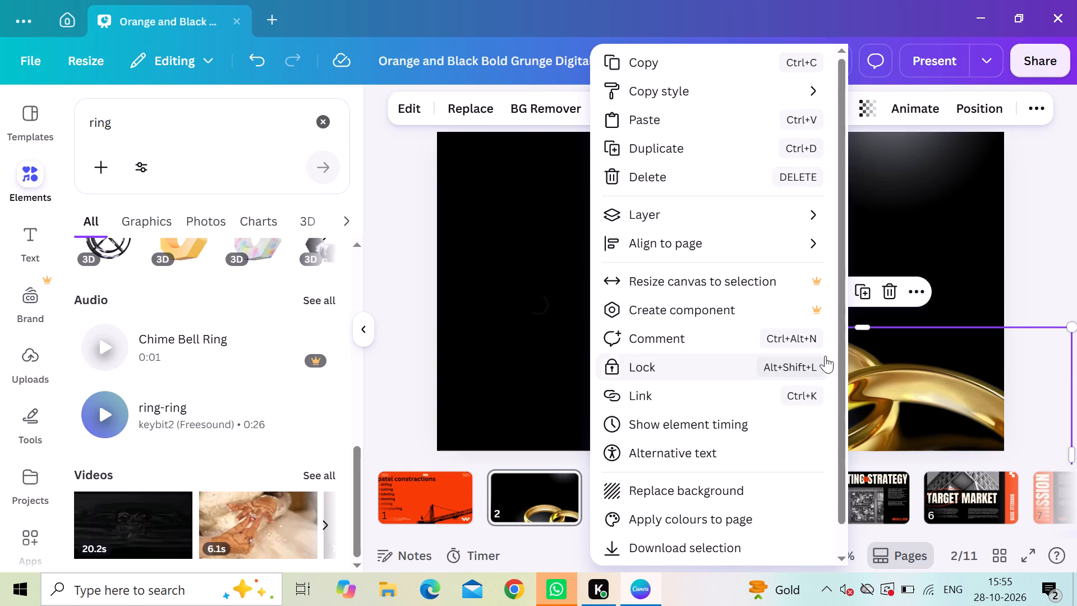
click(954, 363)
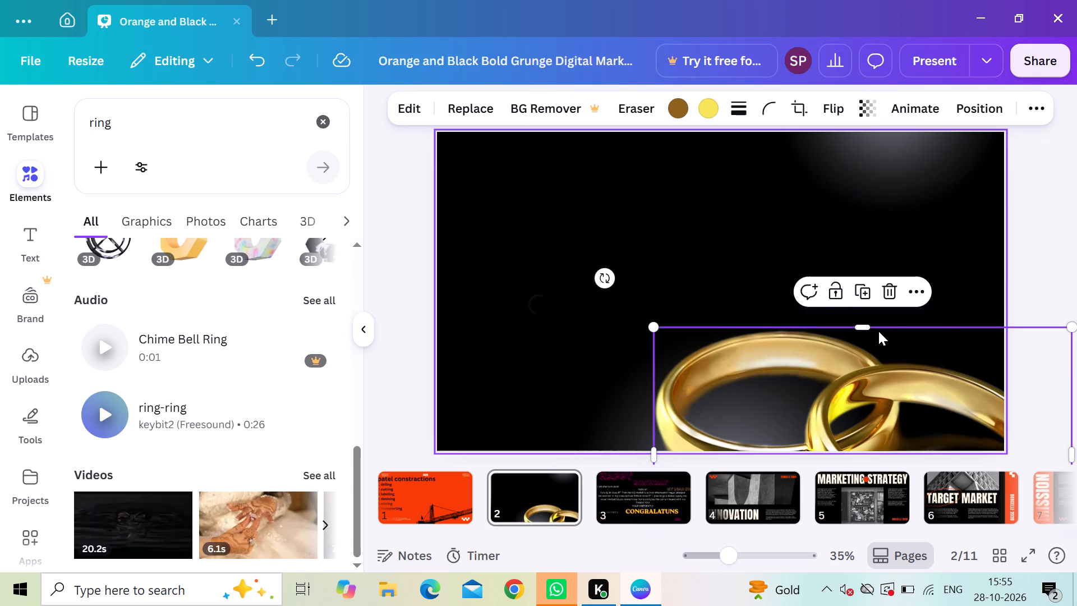
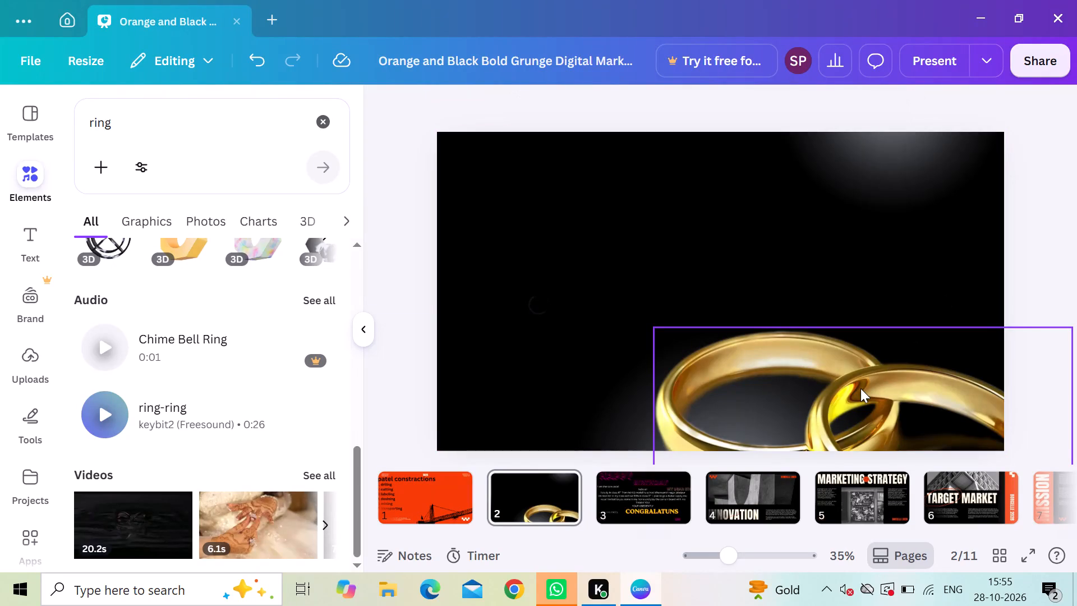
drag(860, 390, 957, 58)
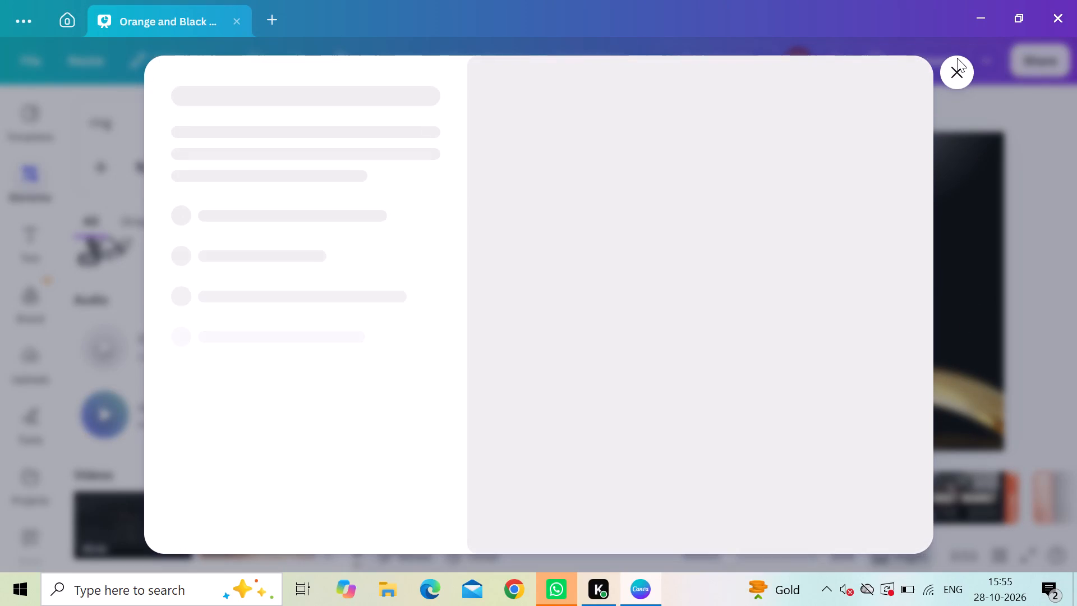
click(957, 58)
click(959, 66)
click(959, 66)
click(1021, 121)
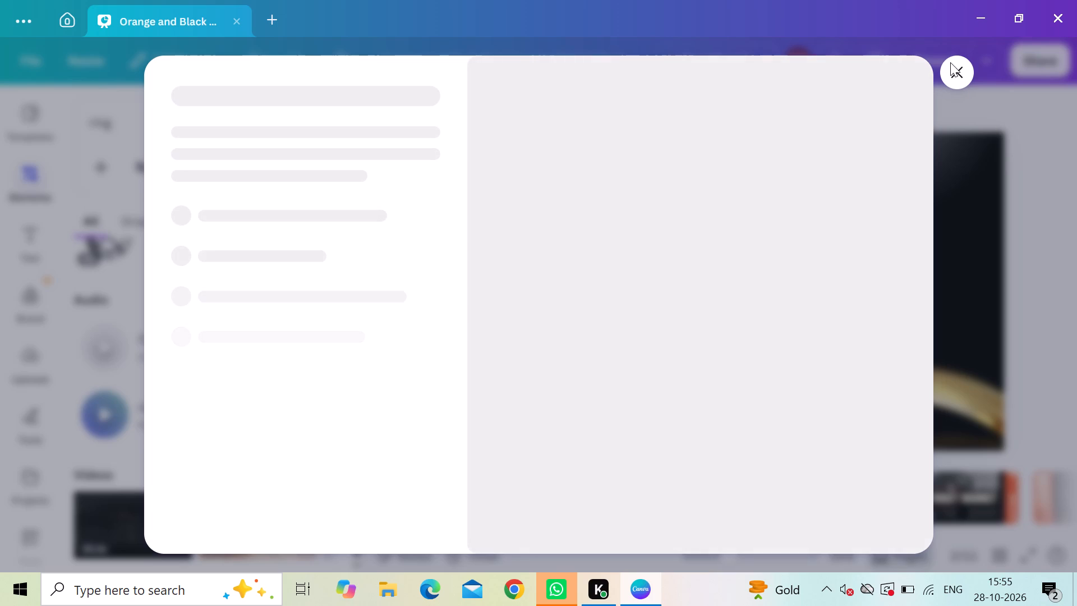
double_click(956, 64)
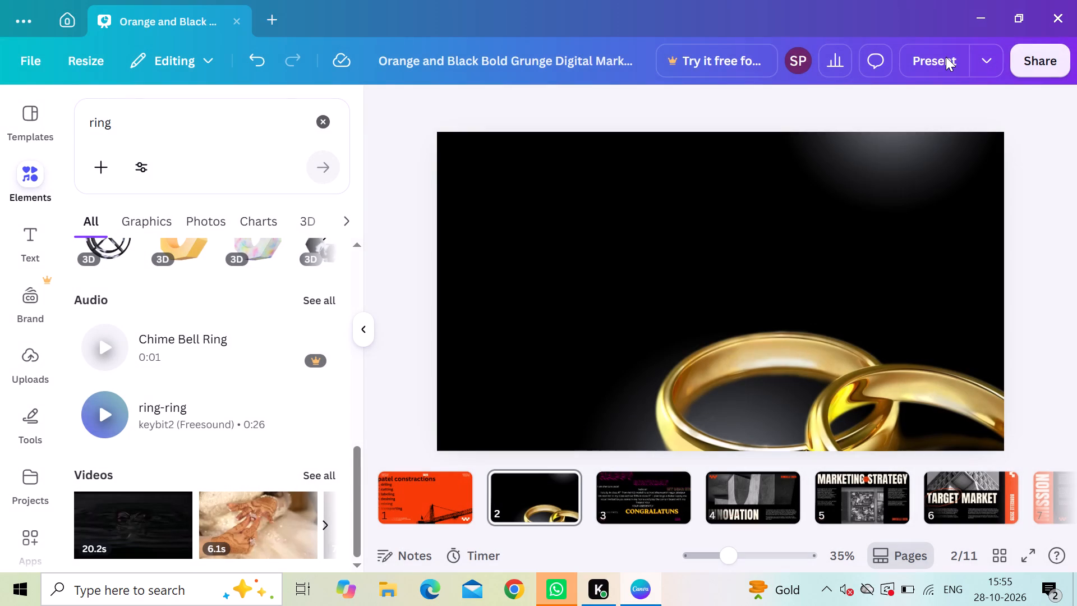
Shrink the gold rings photo to roughly a quarter of the page width and place it in the page's lower middle.
drag(862, 377, 841, 344)
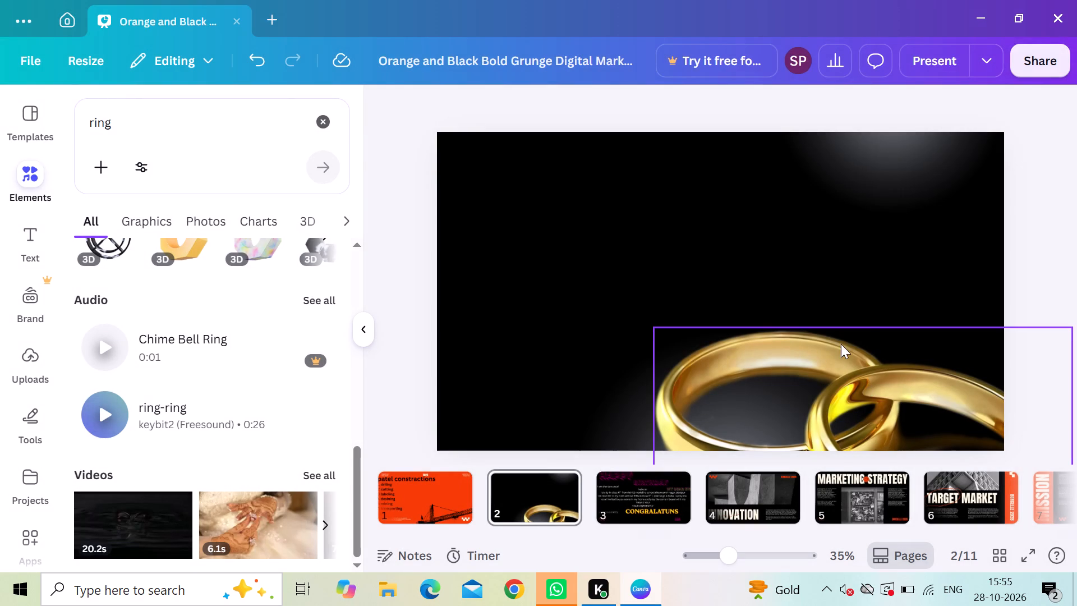
drag(841, 344, 808, 308)
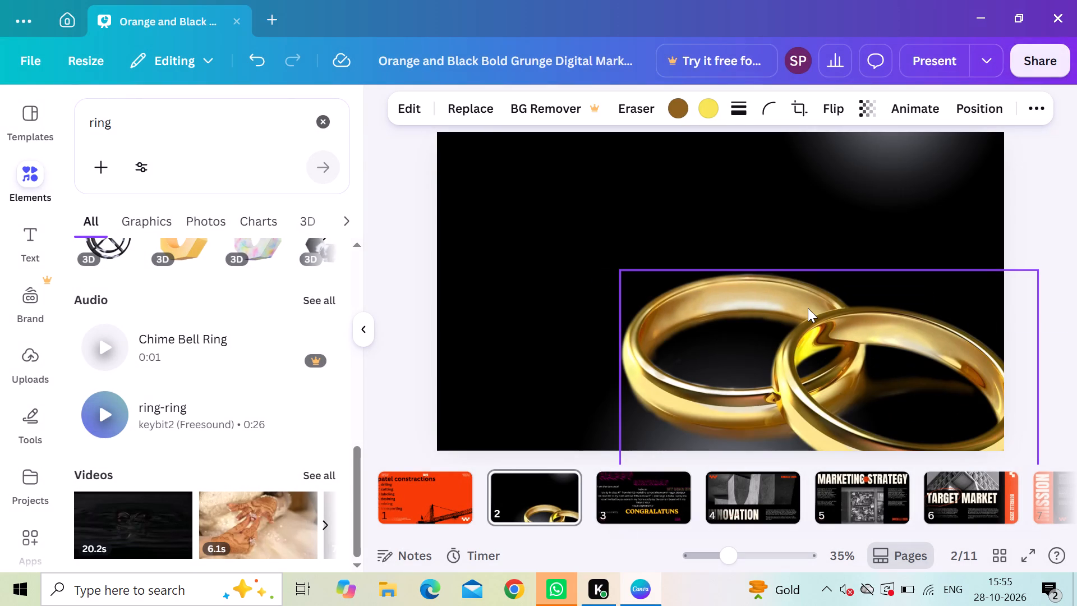
drag(808, 308, 753, 236)
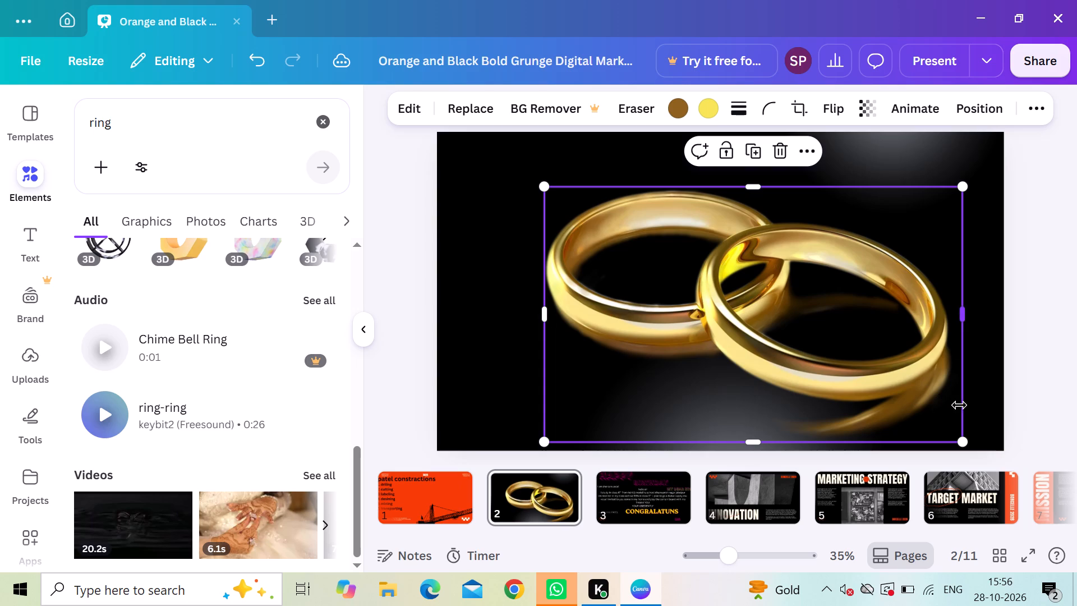
drag(959, 445, 908, 356)
drag(908, 356, 734, 233)
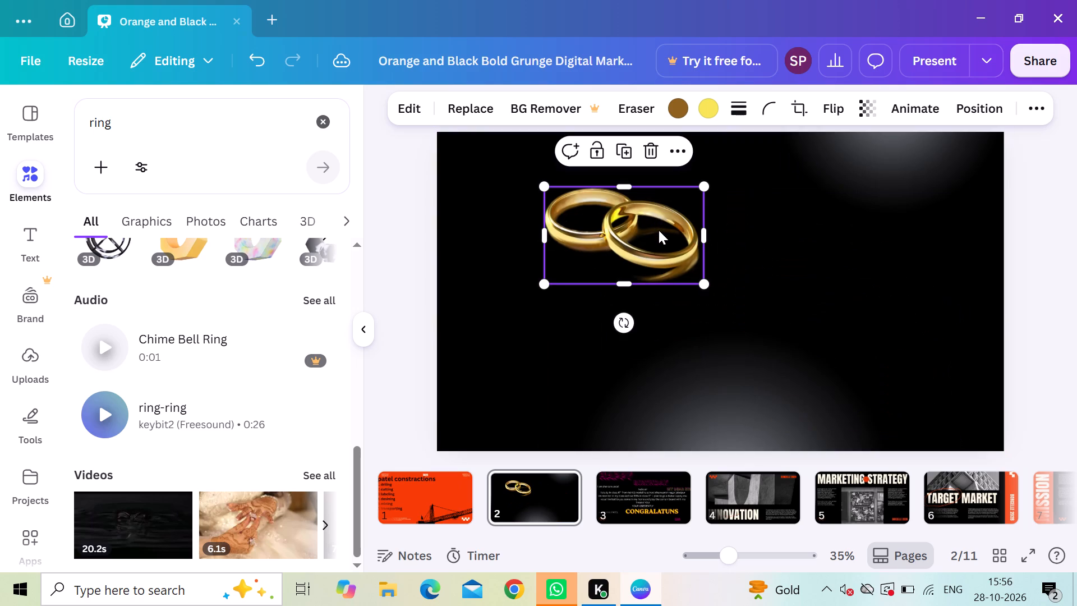
drag(659, 230, 867, 478)
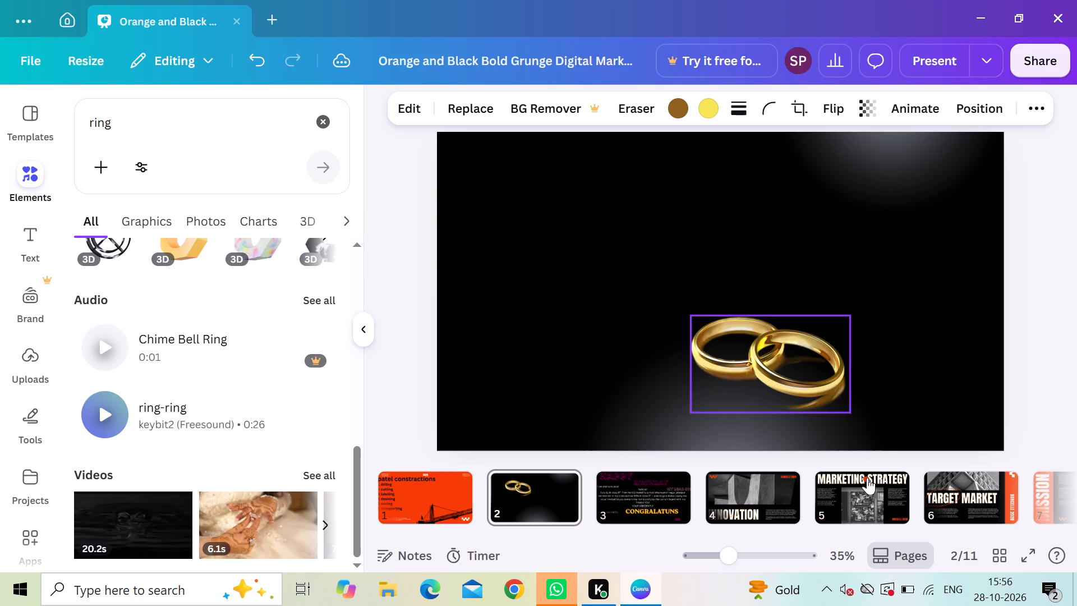
drag(867, 478, 805, 359)
drag(805, 359, 802, 345)
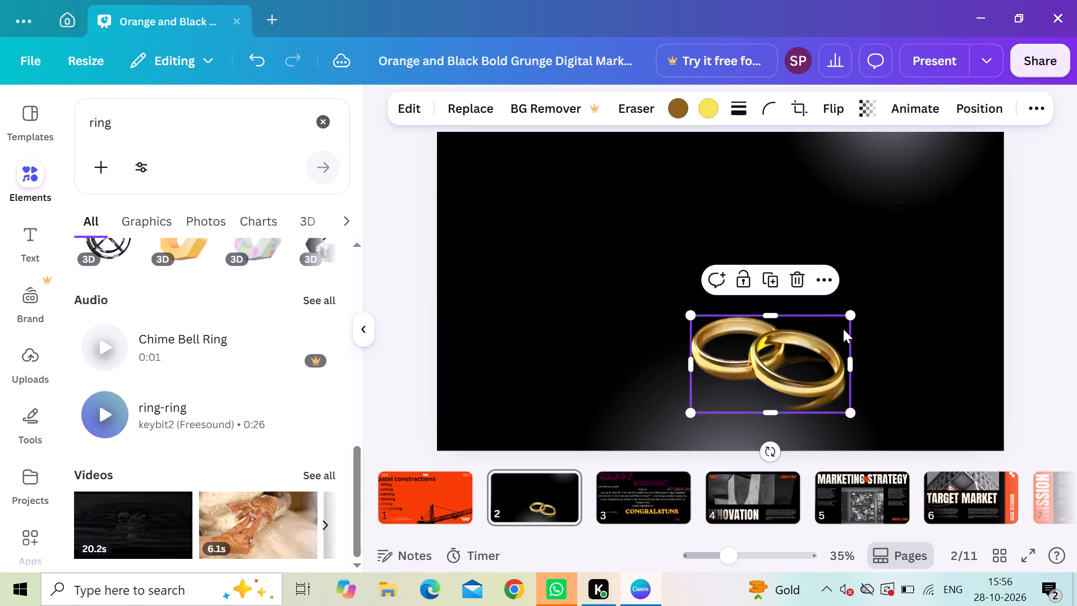
Enlarge the gold rings photo moderately and move it down so it runs past the page's bottom edge.
drag(845, 289, 905, 224)
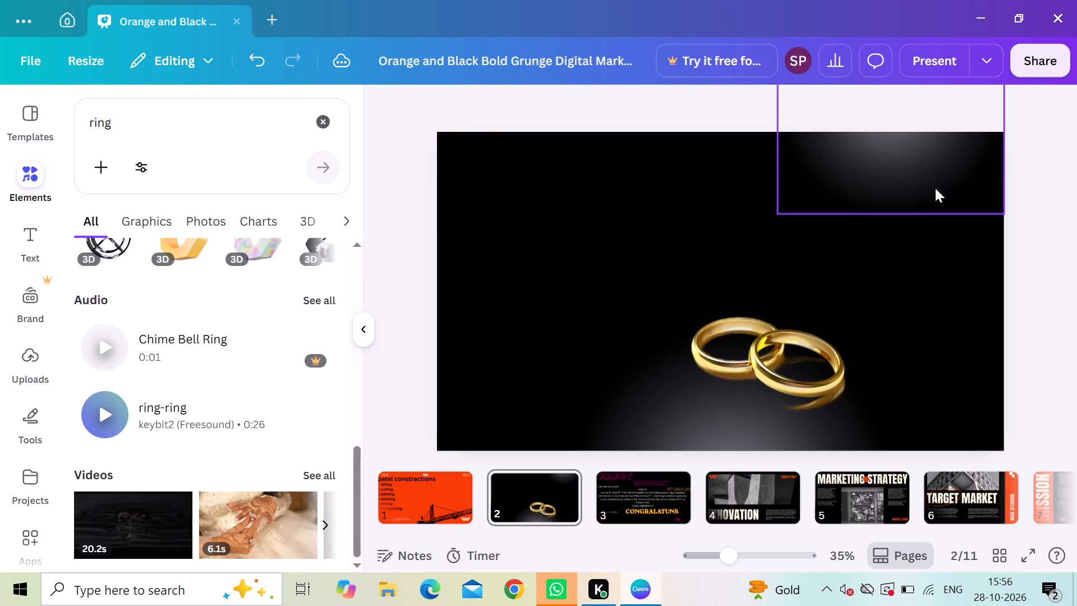
click(789, 330)
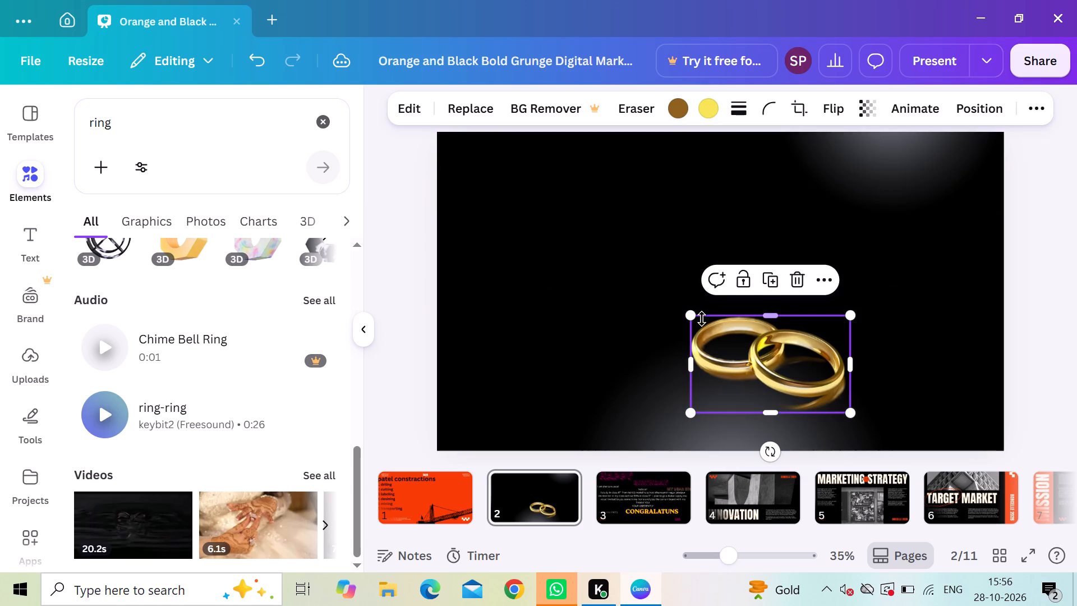
click(691, 314)
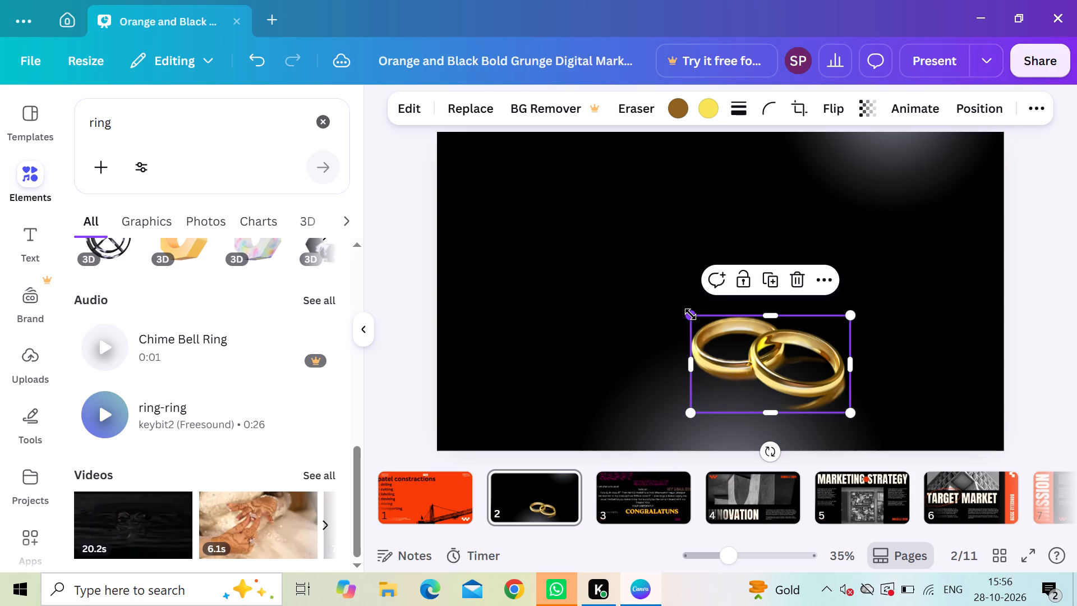
click(691, 314)
triple_click(691, 314)
click(691, 314)
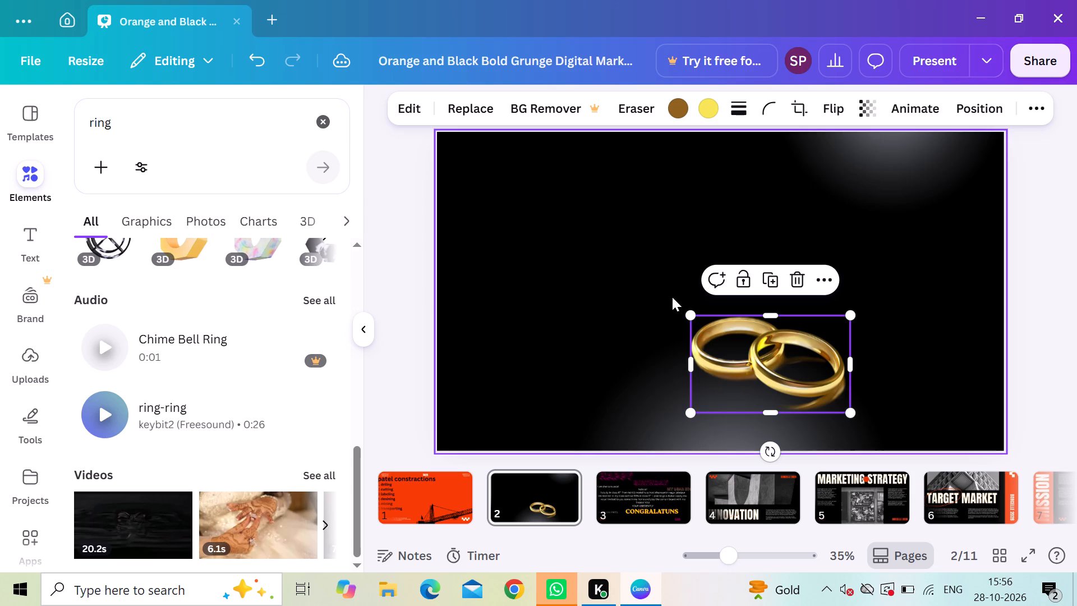
drag(697, 313, 684, 295)
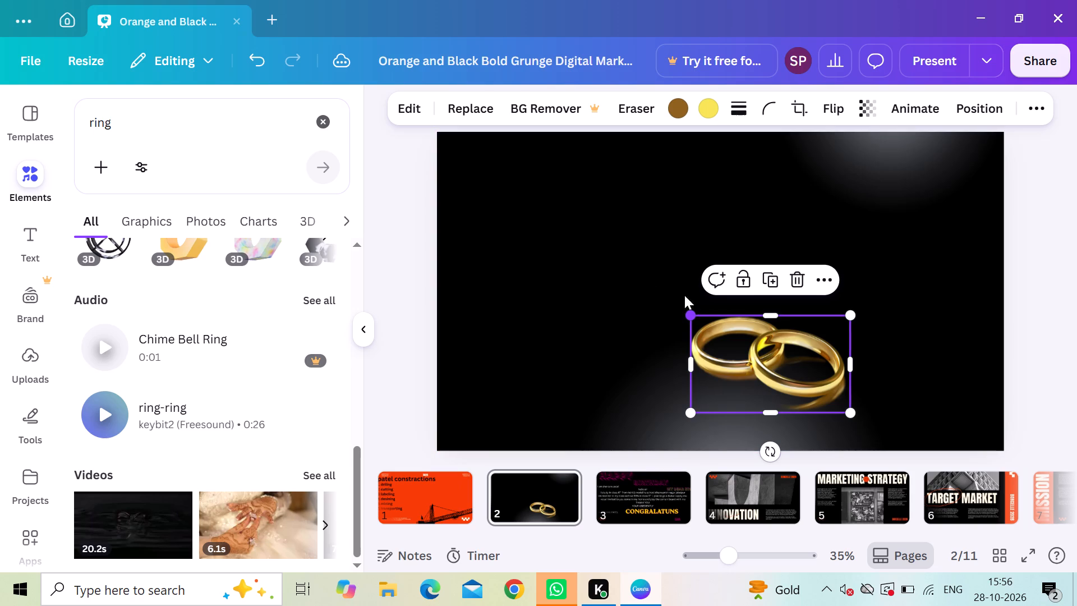
drag(684, 295, 658, 260)
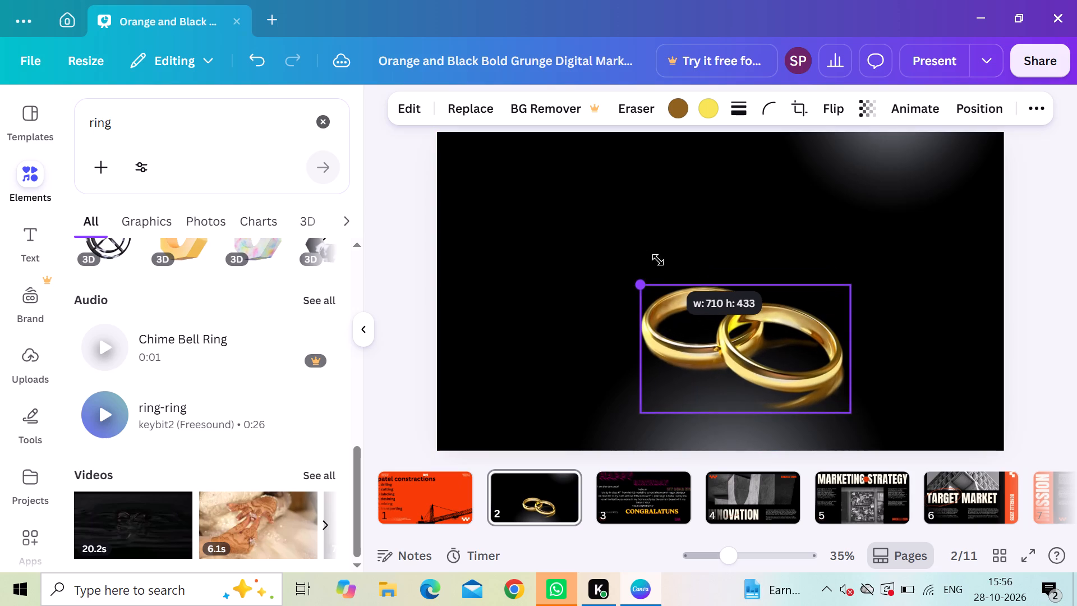
drag(658, 260, 651, 250)
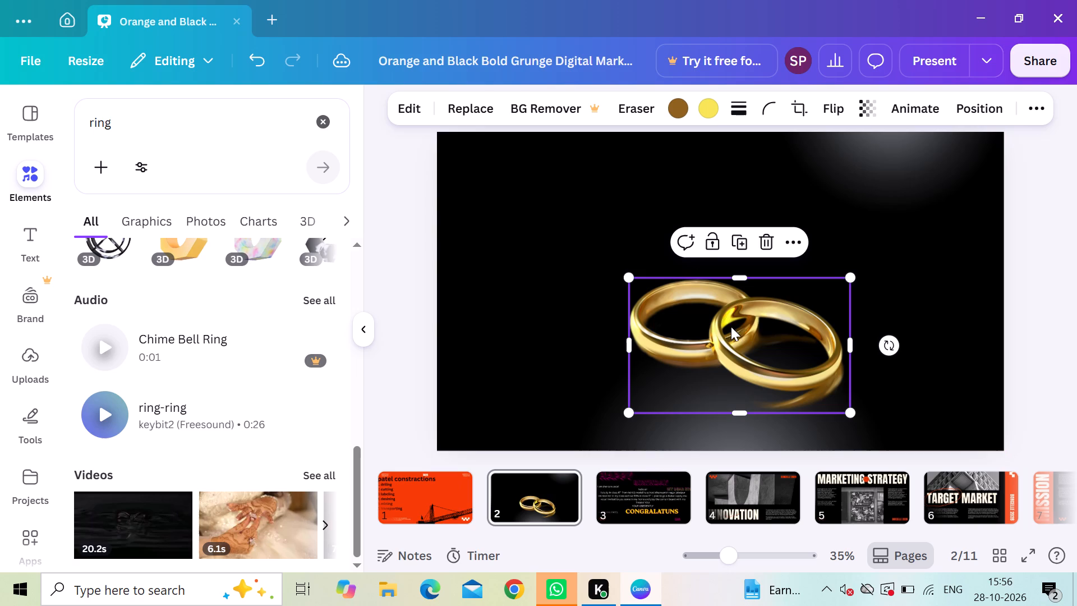
drag(738, 345, 775, 407)
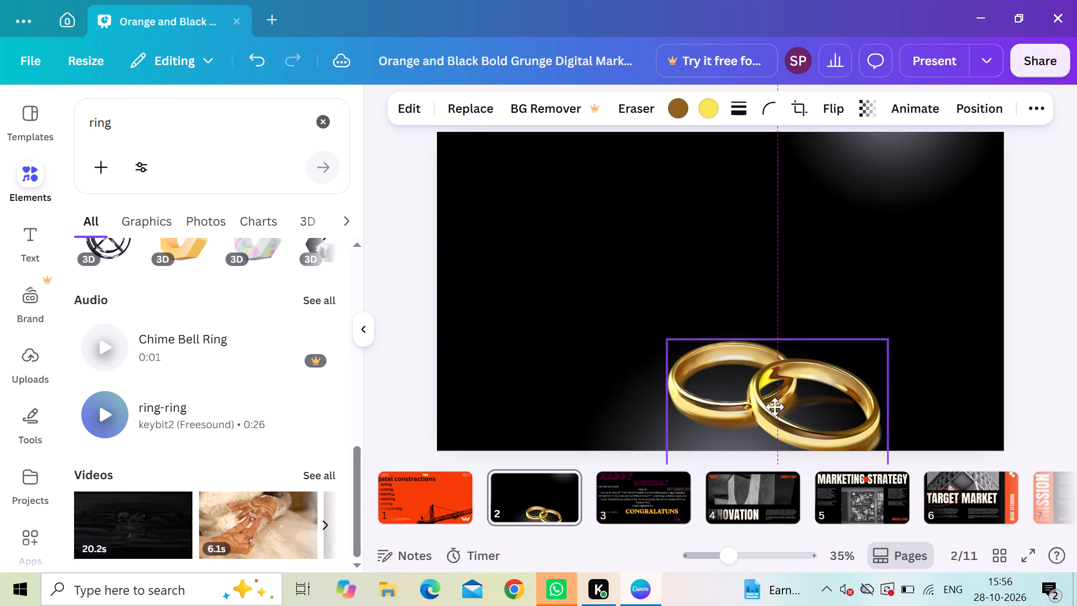
Crop the gold rings photo in Freeform mode, enlarging the image inside its frame and cutting into the left ring.
triple_click(775, 407)
triple_click(775, 407)
click(775, 407)
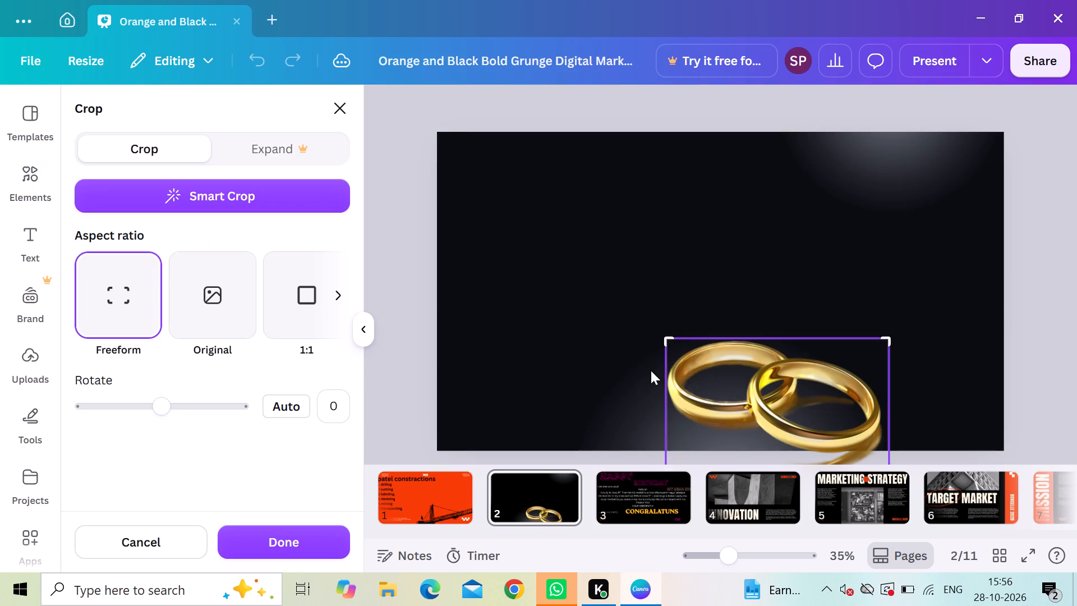
drag(666, 352, 645, 318)
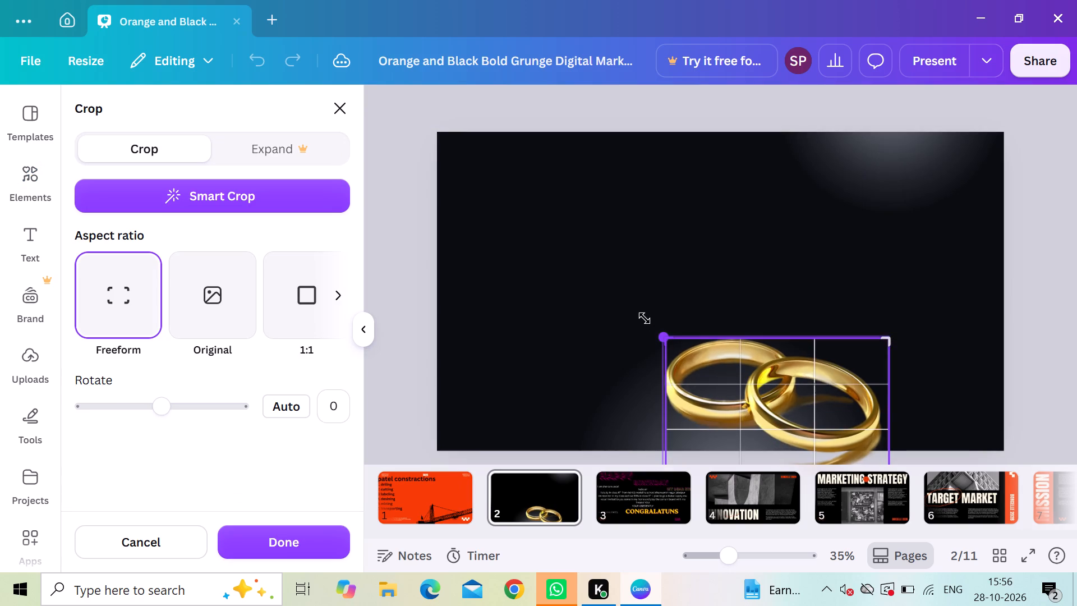
drag(645, 318, 628, 287)
drag(628, 287, 625, 282)
triple_click(625, 282)
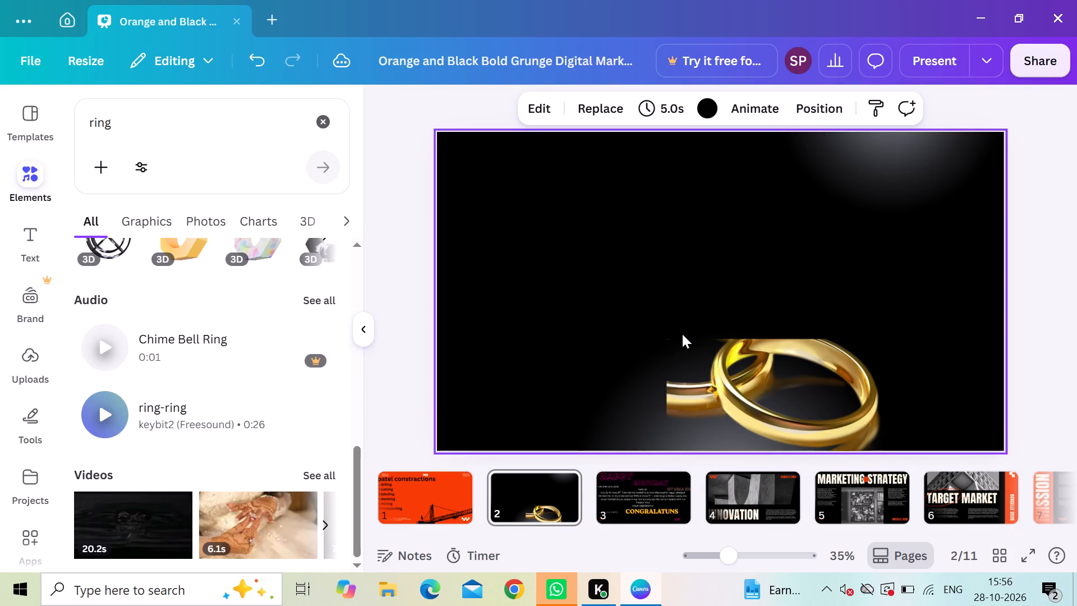
Move the cropped rings photo lower and to the right on page 2, and enlarge it from its upper-left corner.
drag(707, 387, 739, 431)
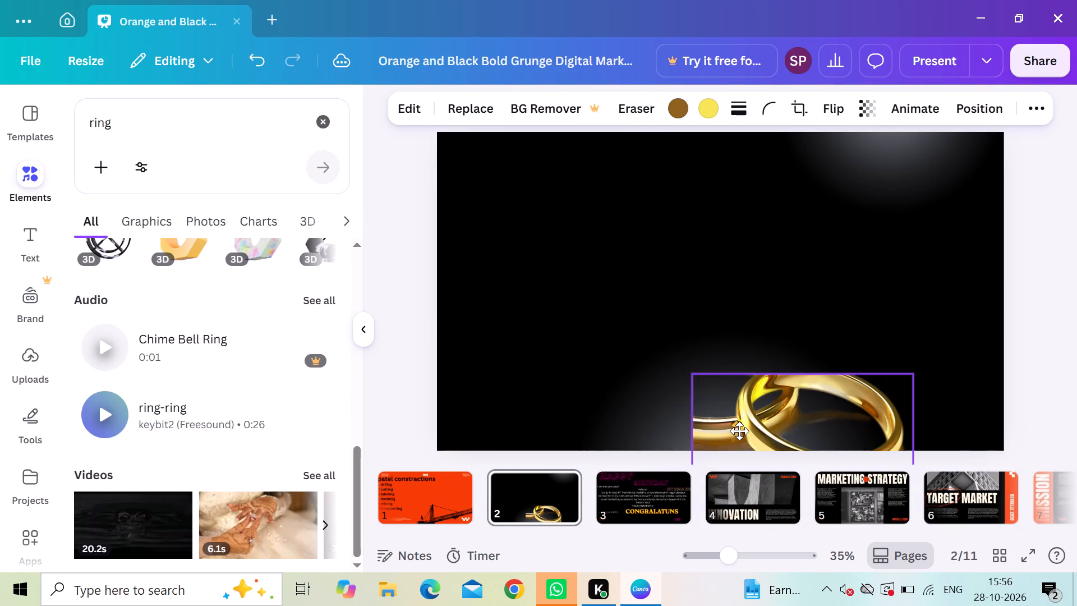
drag(739, 431, 744, 439)
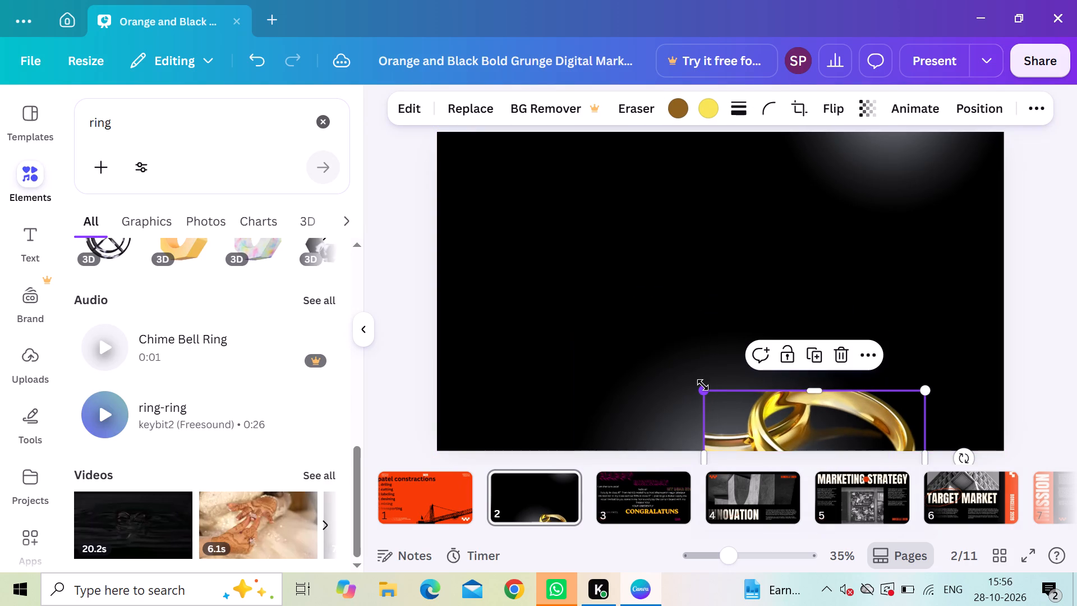
drag(703, 385, 682, 352)
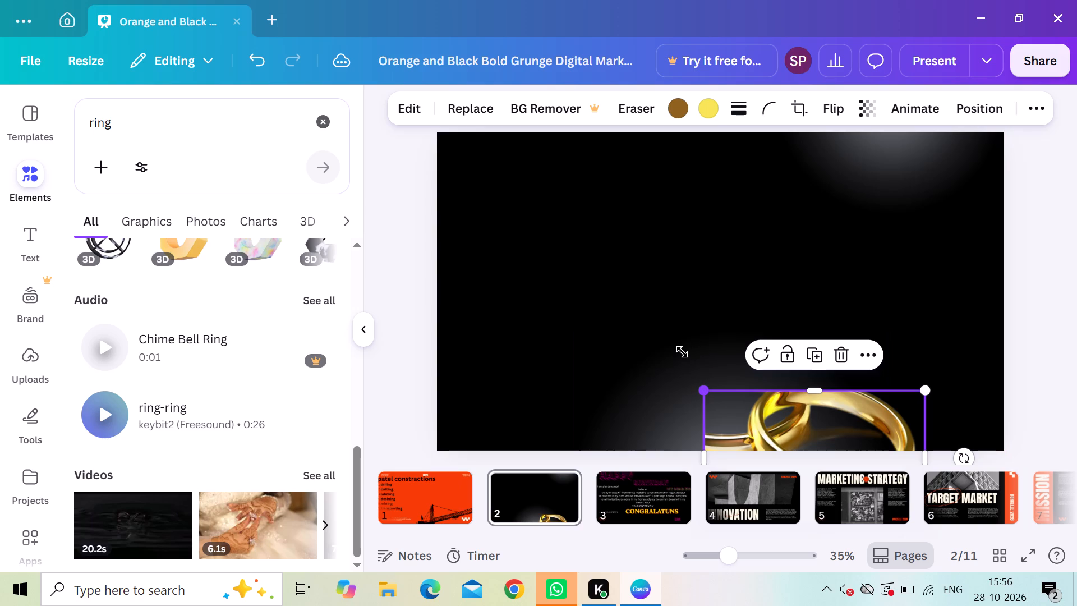
drag(682, 352, 676, 339)
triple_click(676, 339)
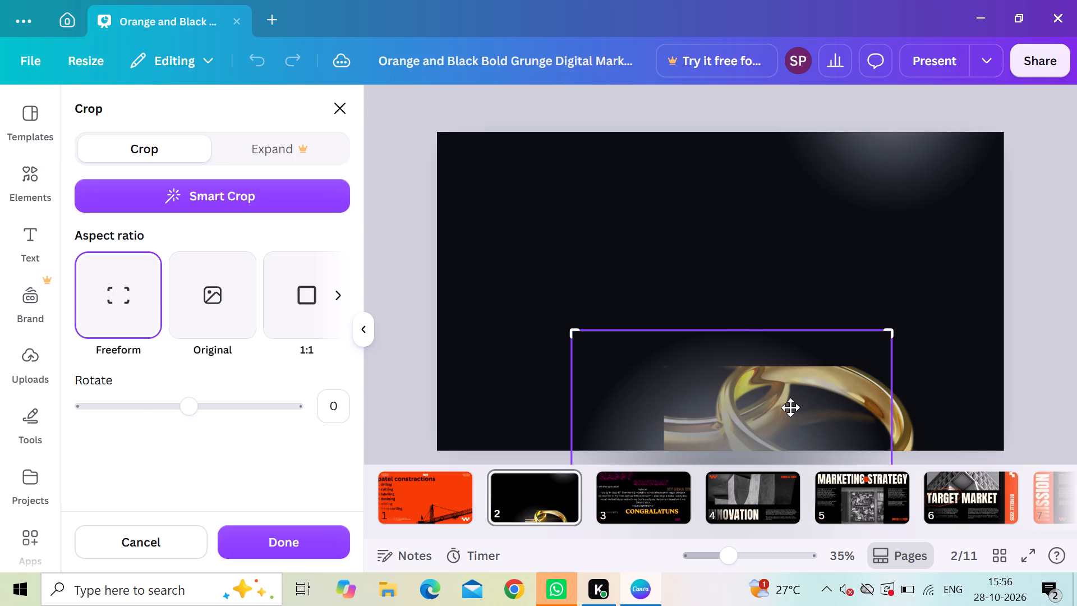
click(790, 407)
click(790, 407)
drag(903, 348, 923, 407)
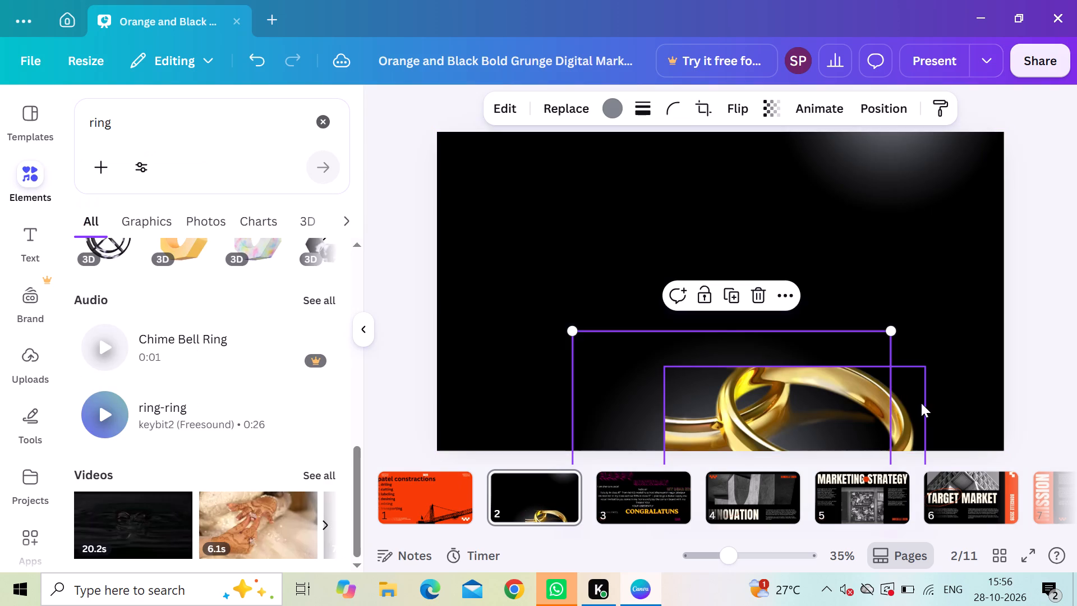
Extend the rings photo's frame upward and to the left to bring back the cropped parts of the left ring.
triple_click(921, 403)
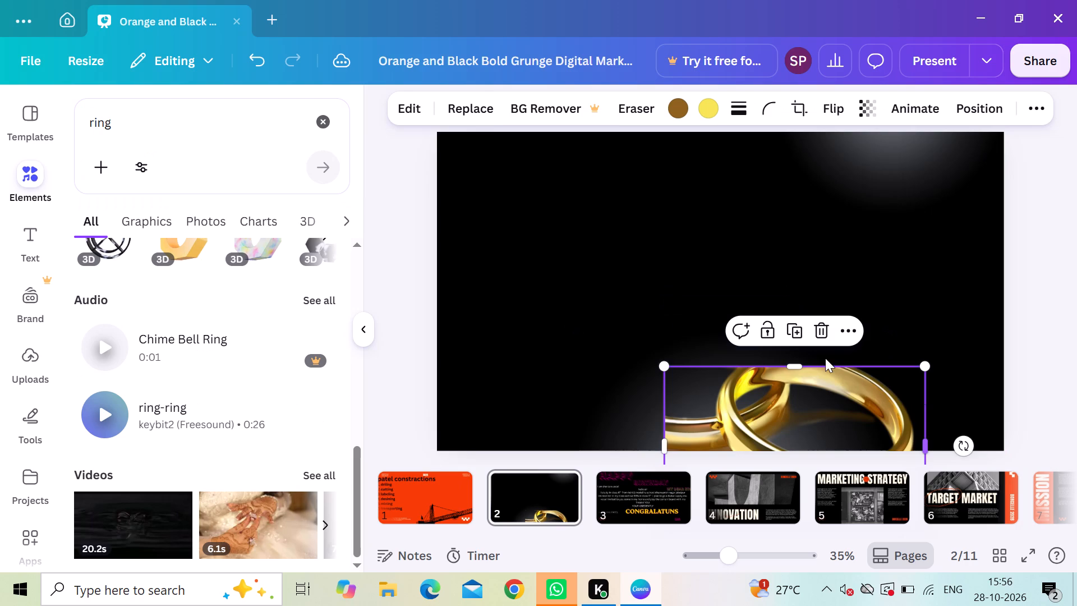
drag(803, 372, 793, 324)
drag(793, 324, 793, 319)
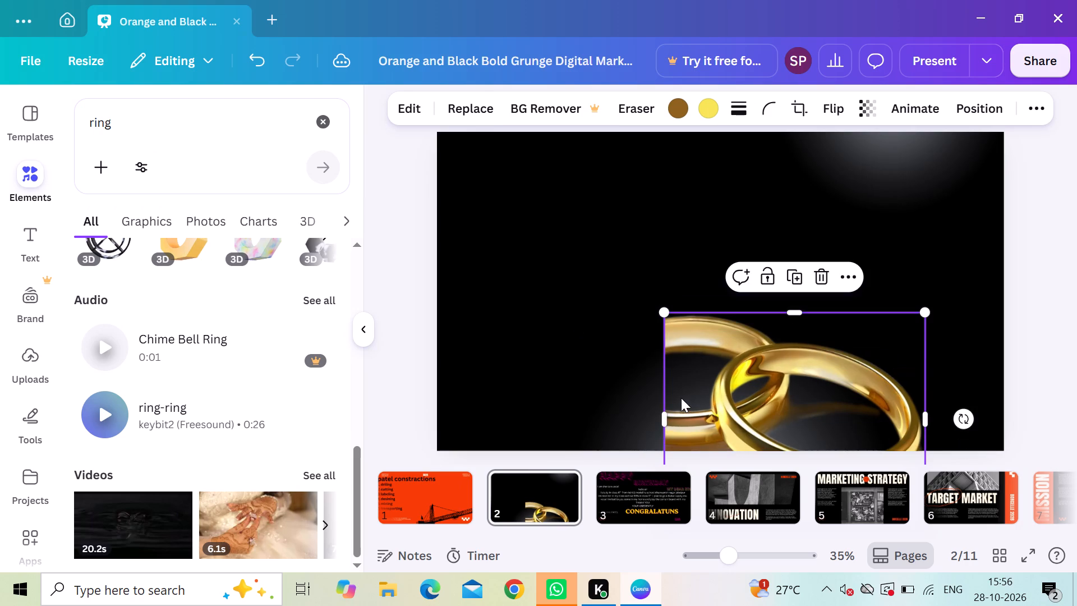
drag(665, 407, 640, 411)
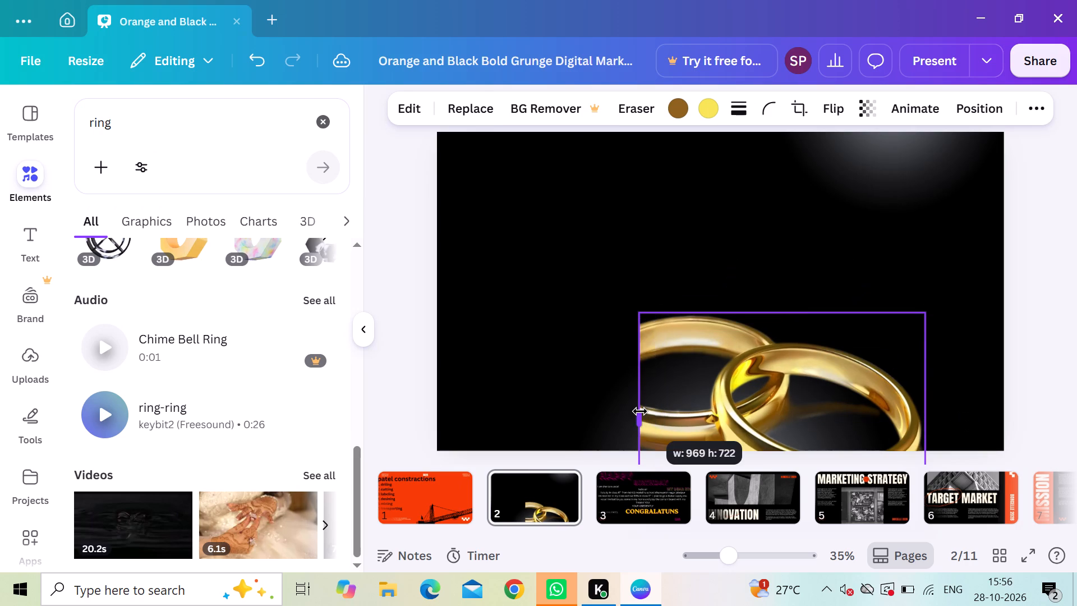
drag(640, 411, 590, 405)
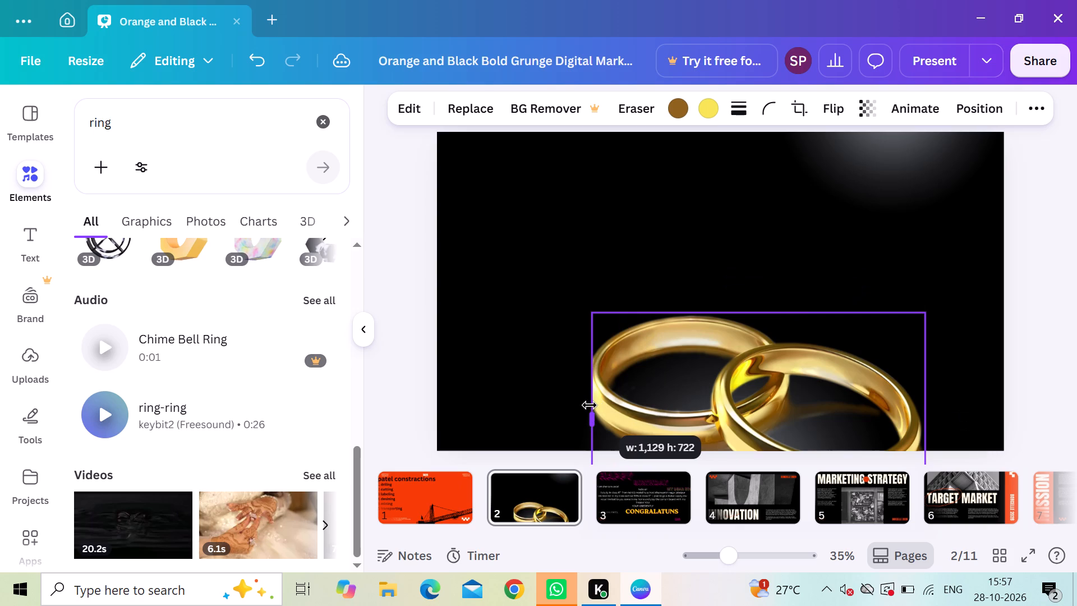
drag(590, 405, 582, 405)
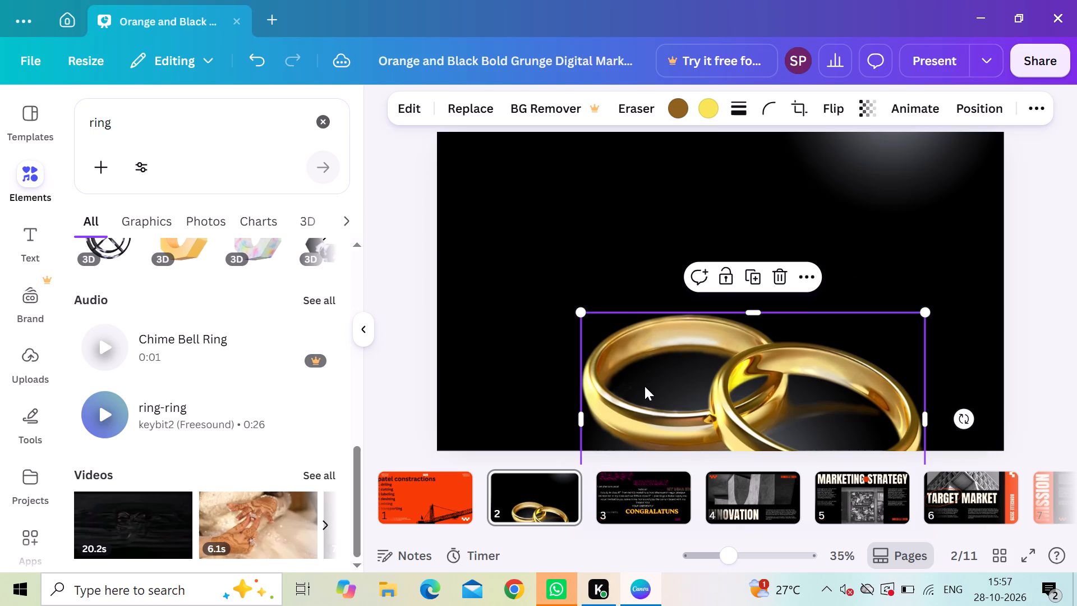
Move the gold rings photo into page 2's bottom-right corner so it runs past the page's bottom edge.
drag(645, 386, 710, 386)
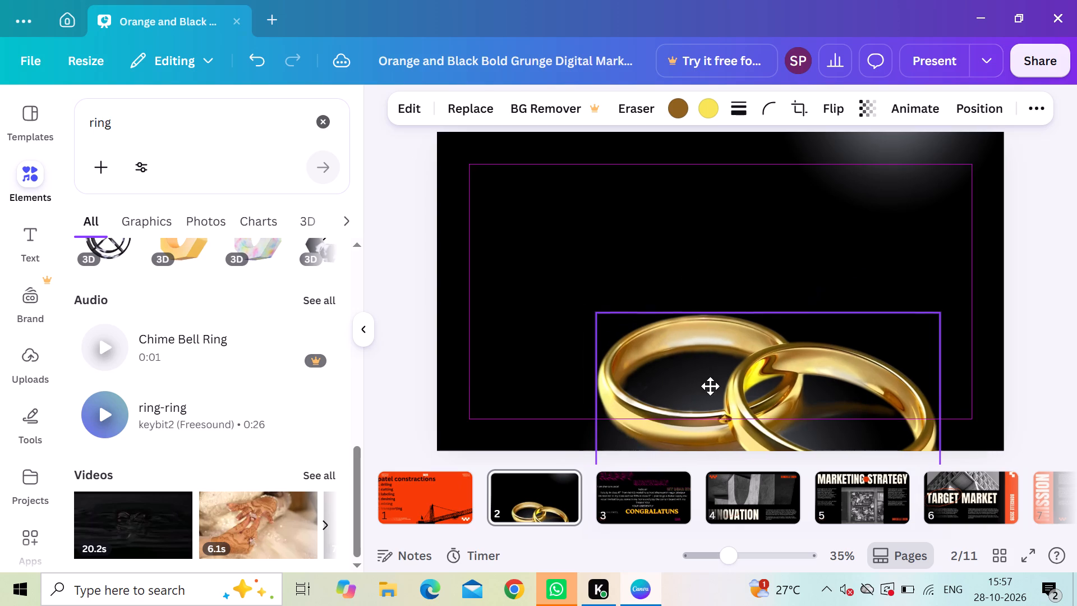
drag(710, 386, 730, 393)
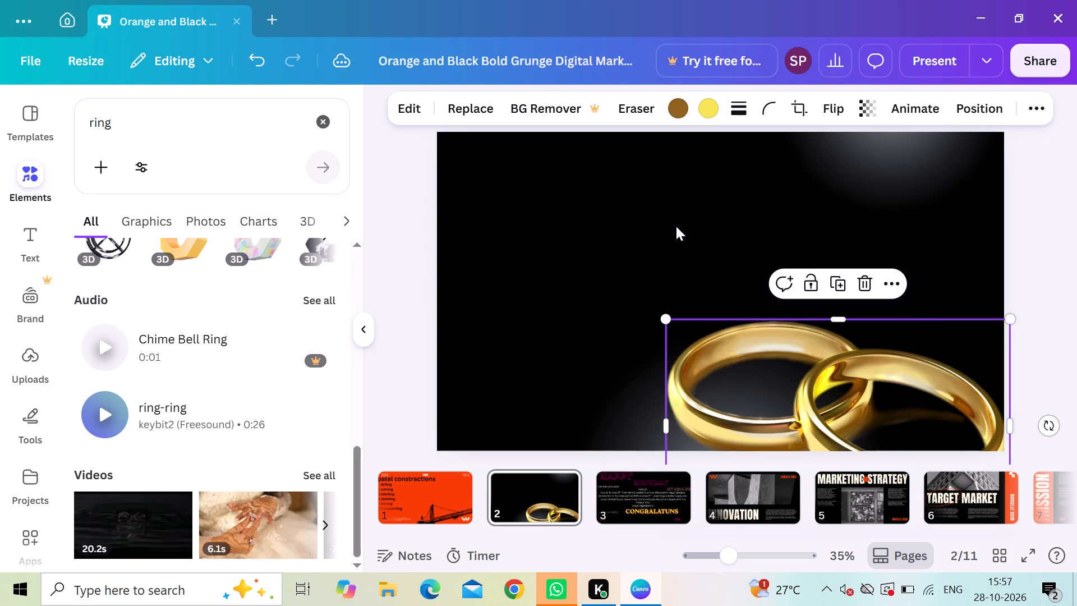
click(675, 222)
click(675, 222)
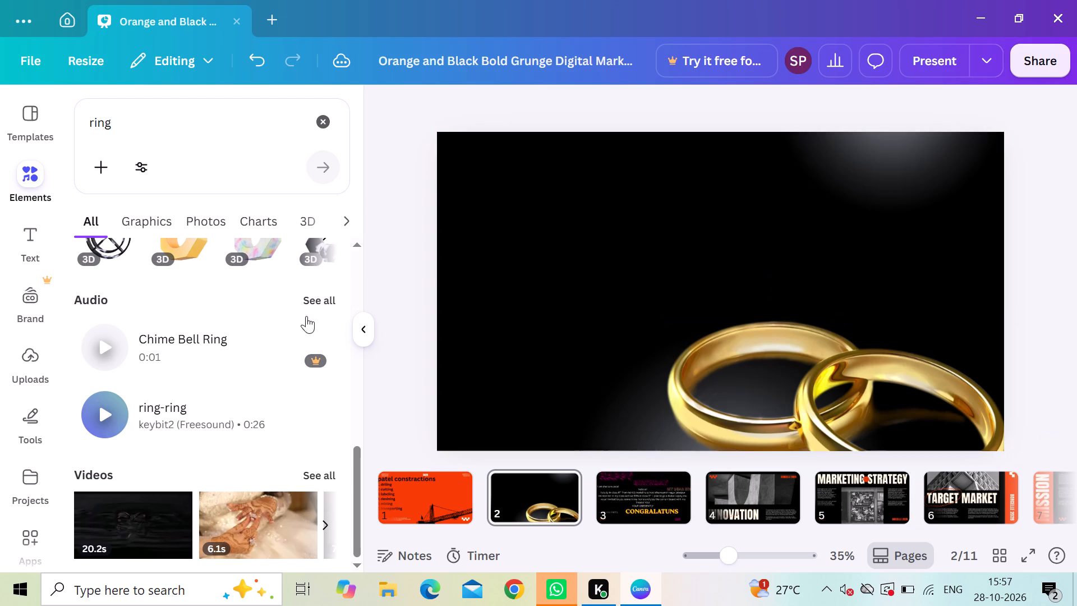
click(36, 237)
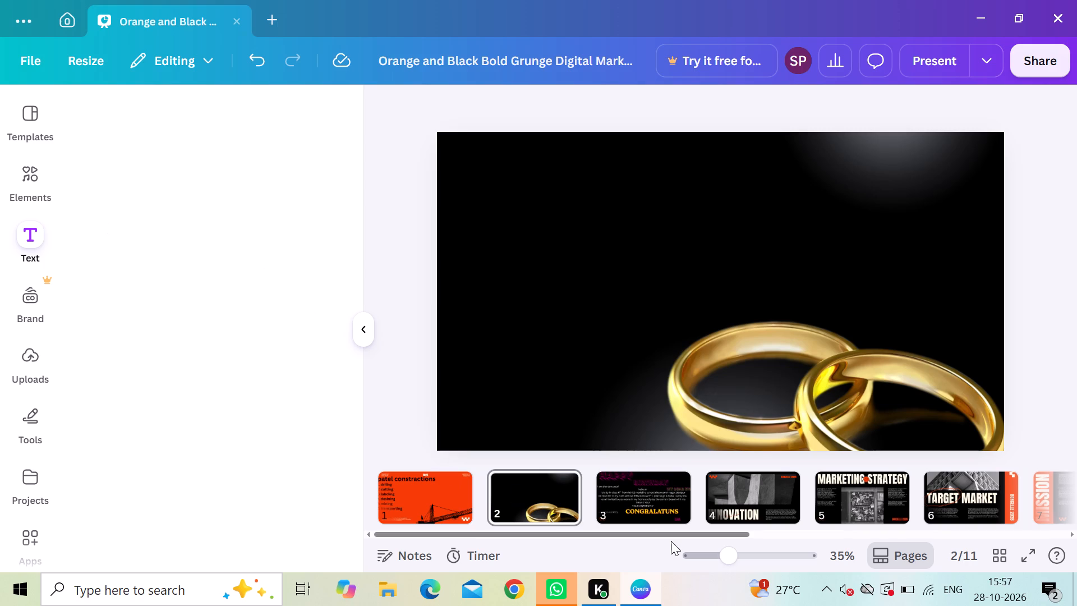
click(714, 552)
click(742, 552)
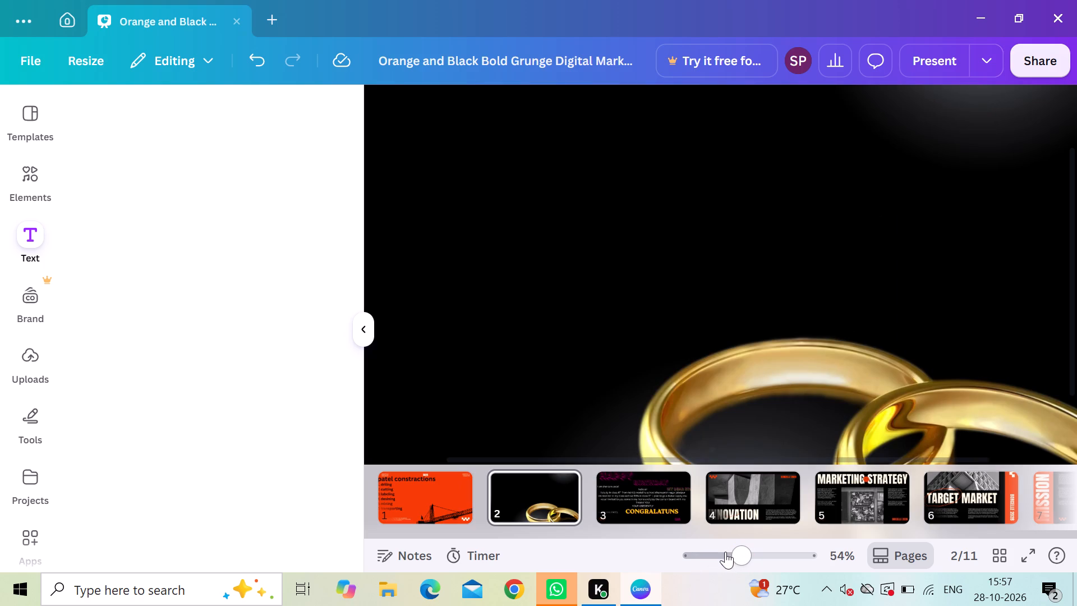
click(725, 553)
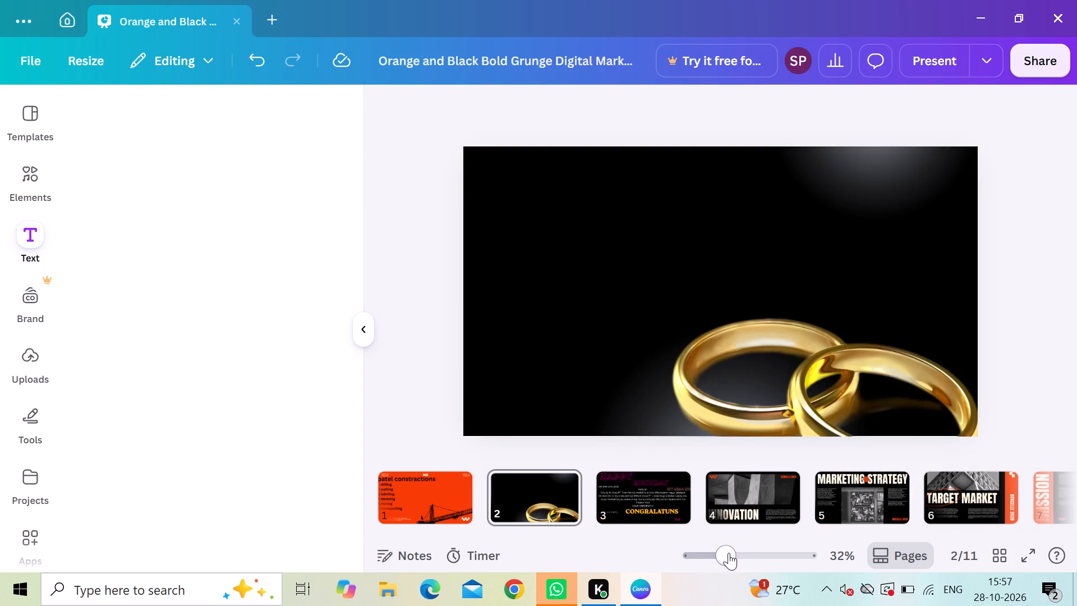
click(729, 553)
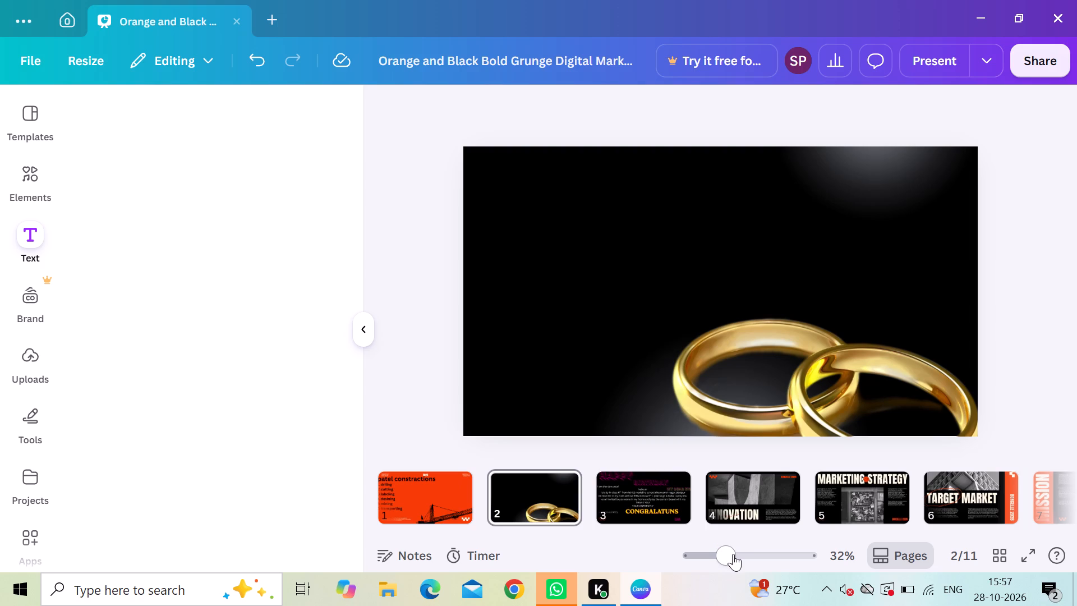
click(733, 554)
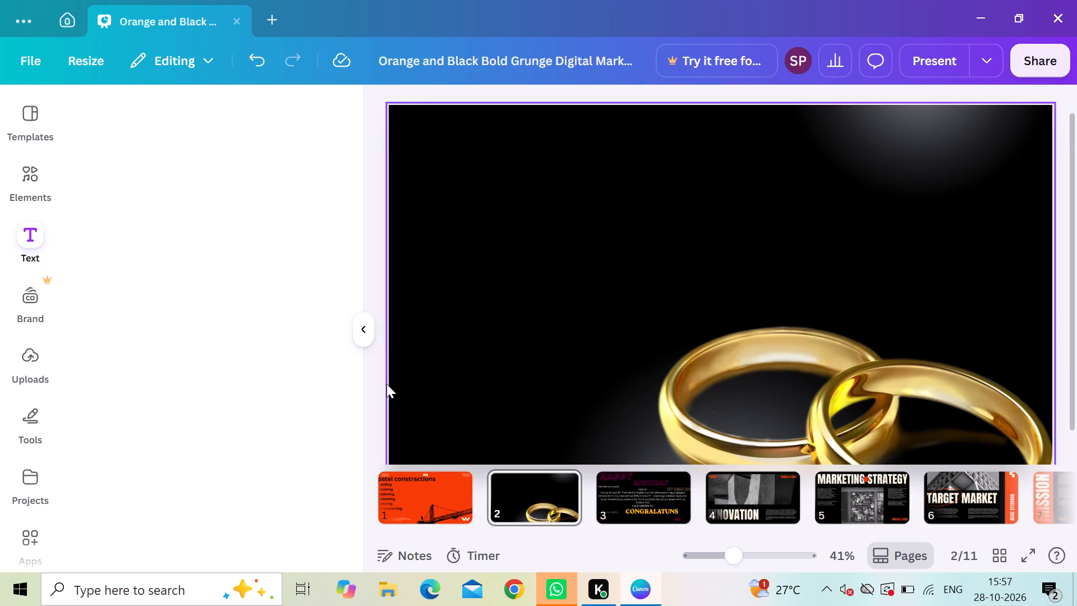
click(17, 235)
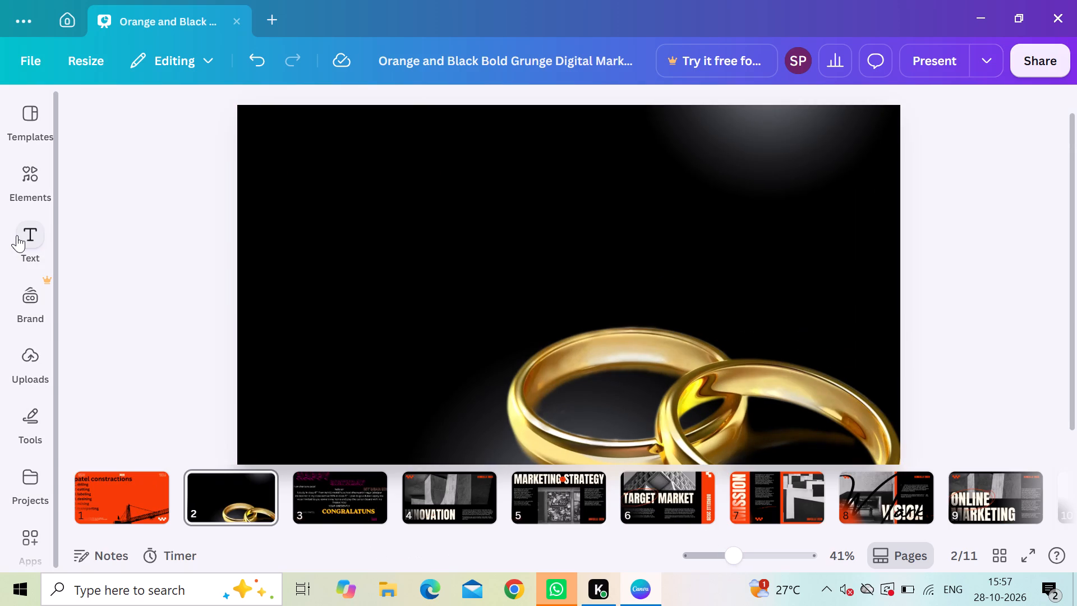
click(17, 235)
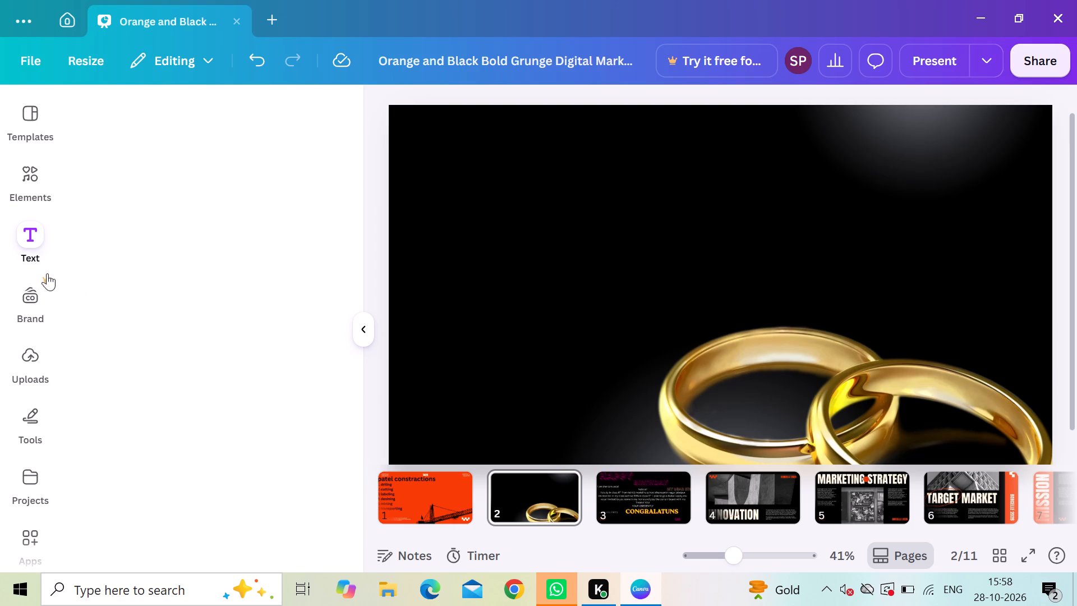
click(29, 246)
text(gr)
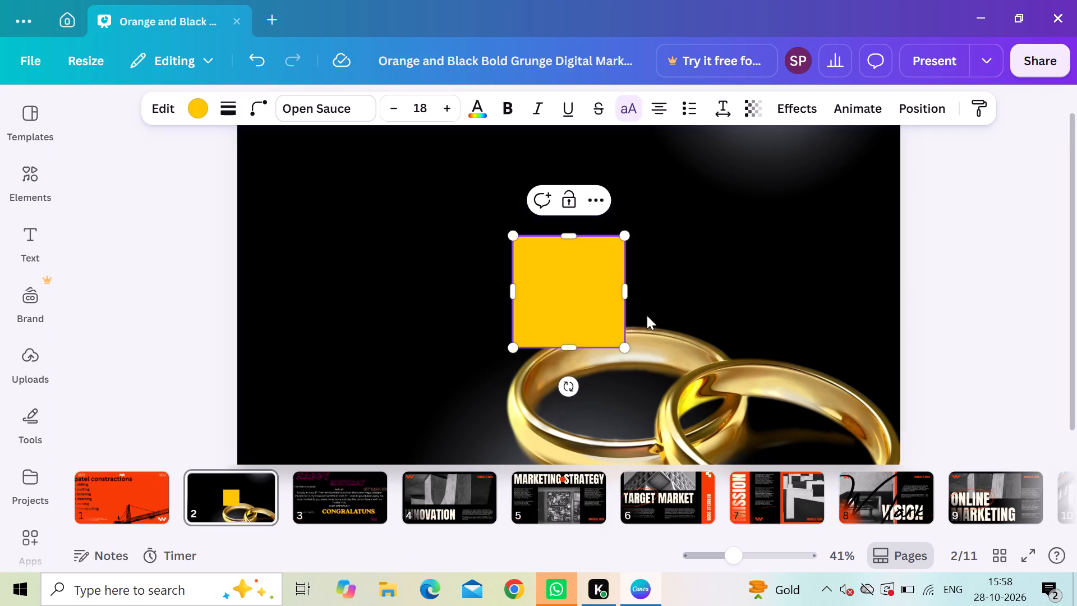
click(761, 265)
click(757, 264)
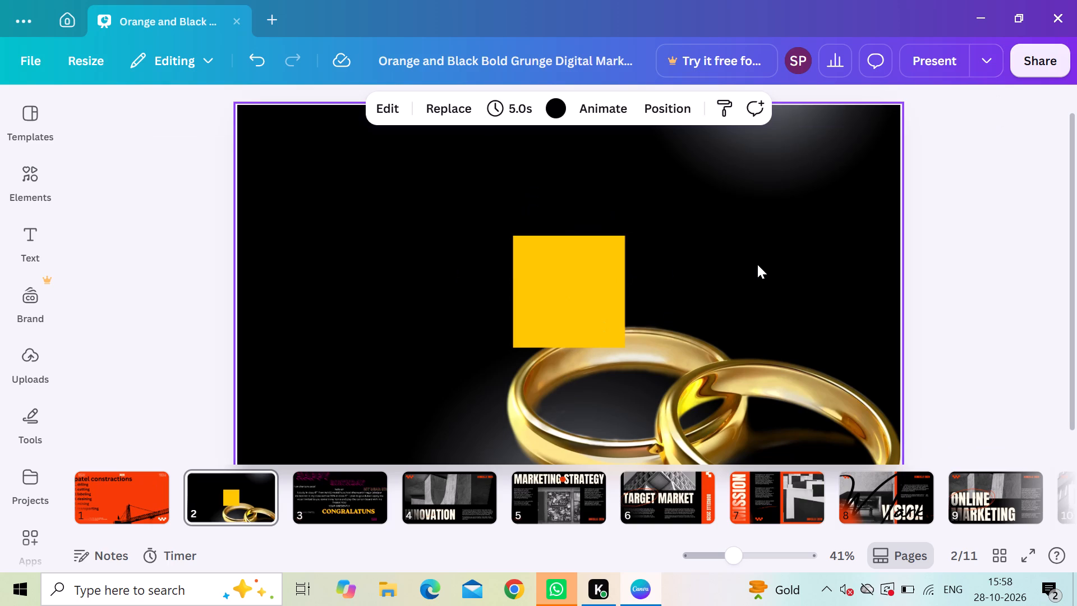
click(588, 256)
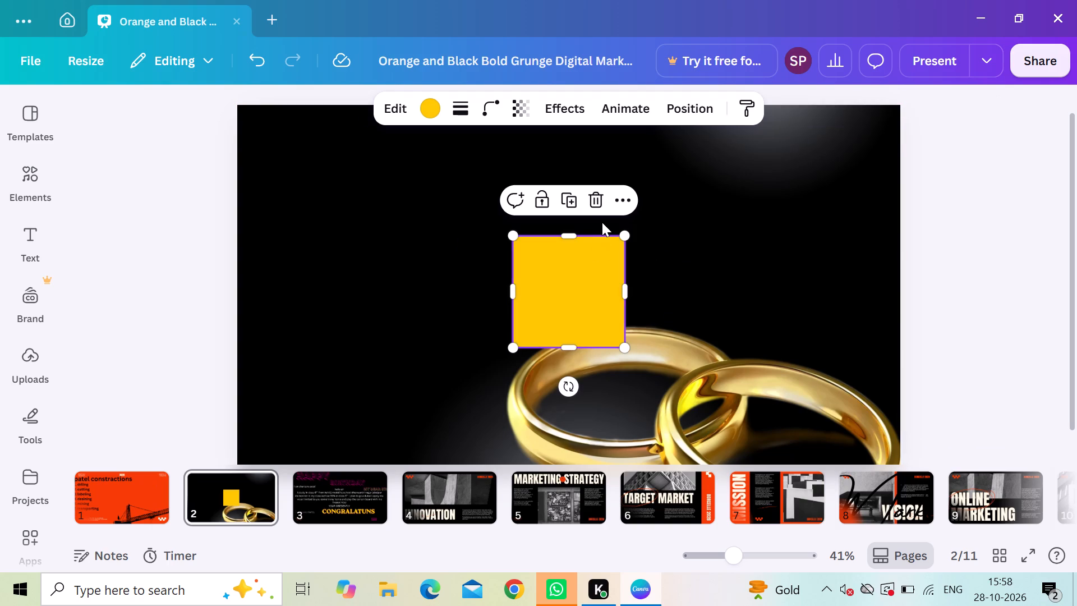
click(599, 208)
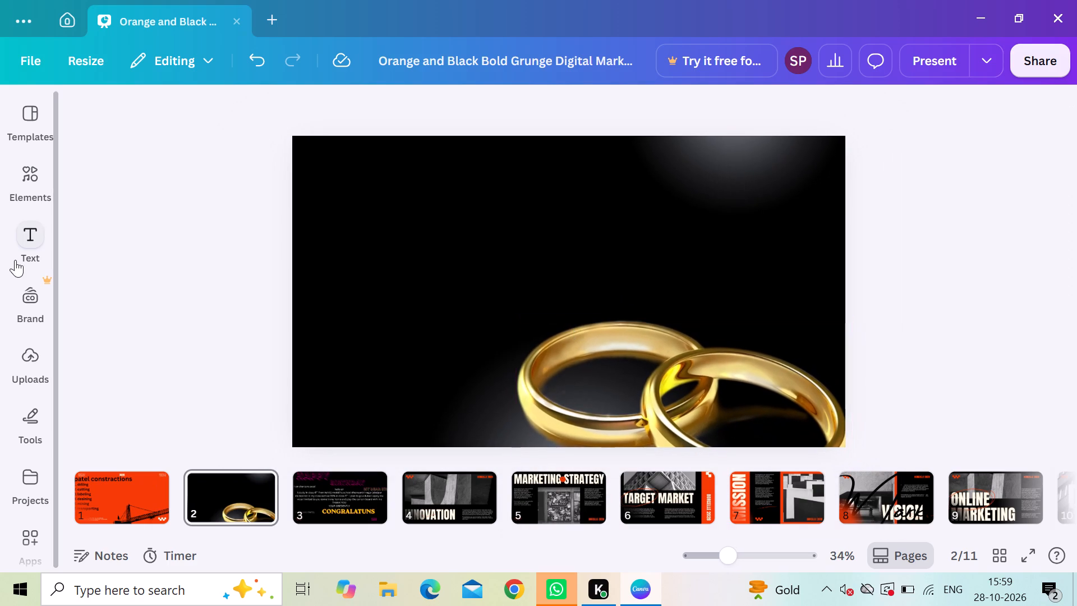
Add a heading reading "CONGRALATUNS" in the middle of page 2.
click(42, 230)
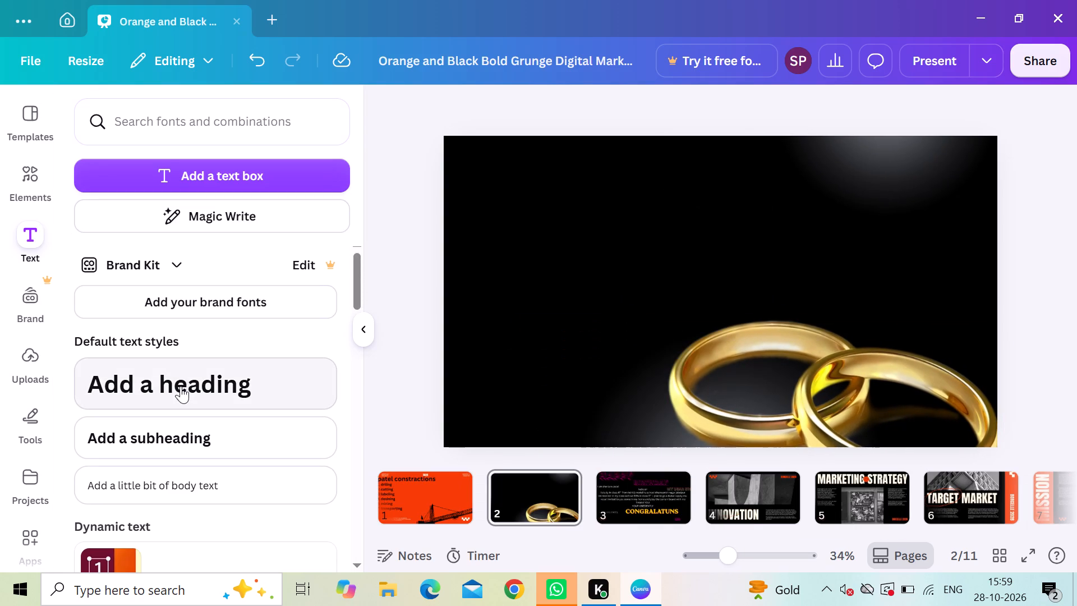
click(181, 386)
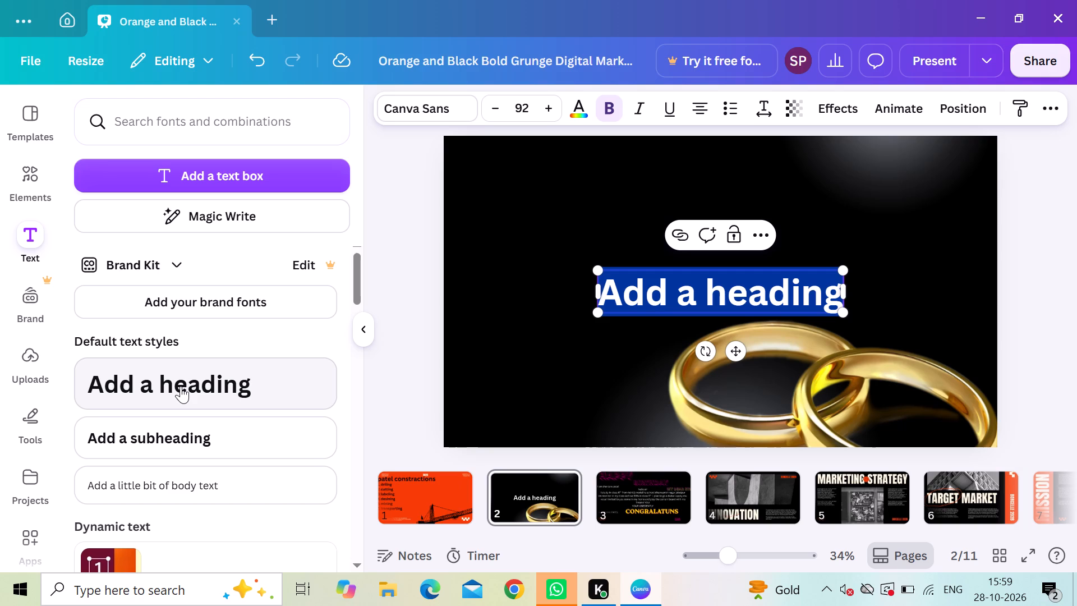
key(shift+c)
text(ONG)
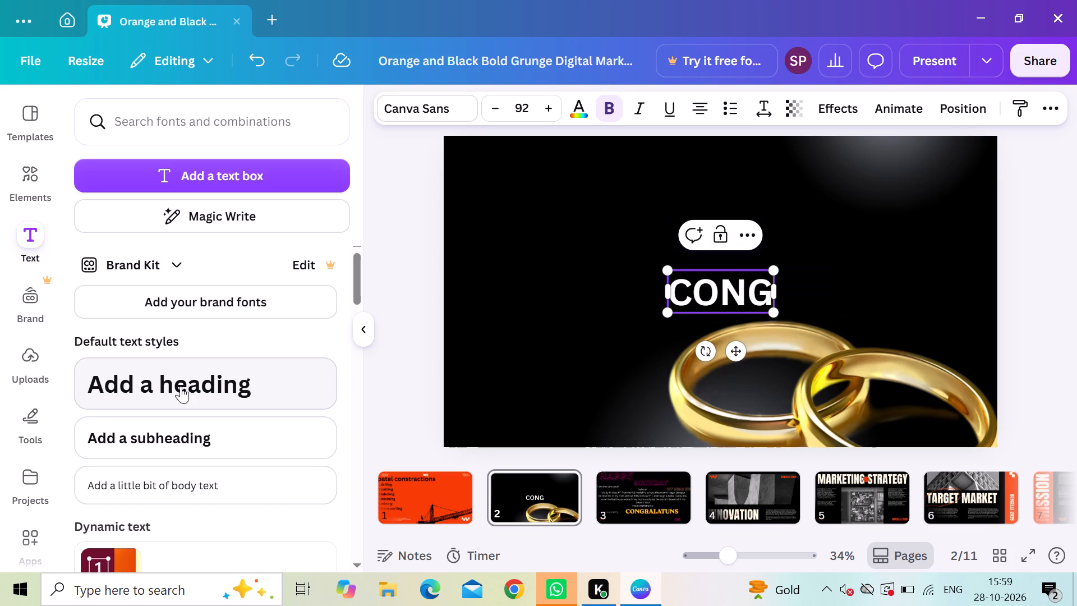
text(RALARU)
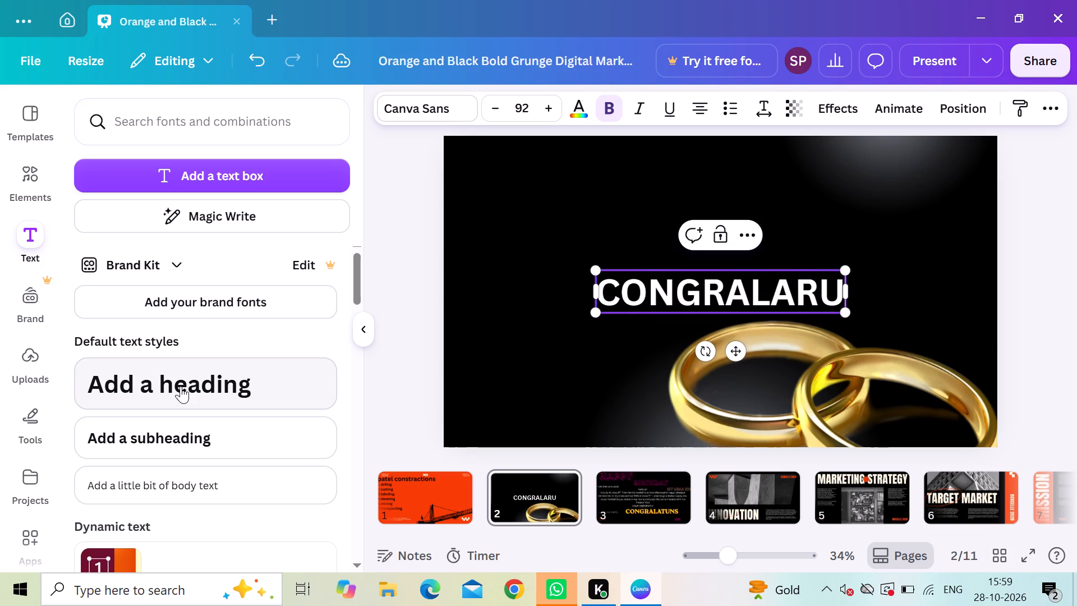
text(NS)
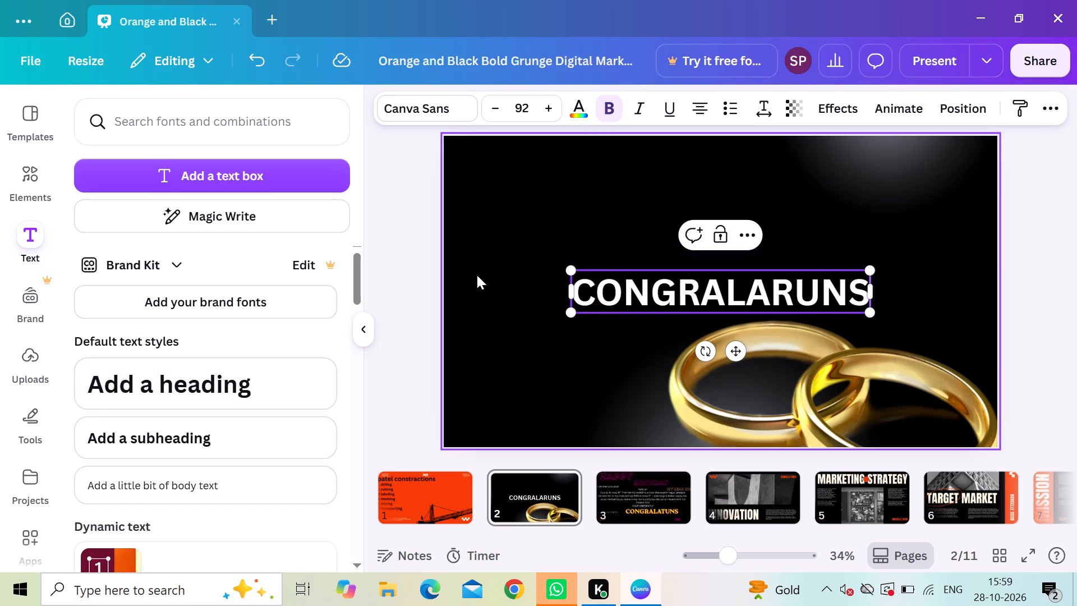
click(794, 291)
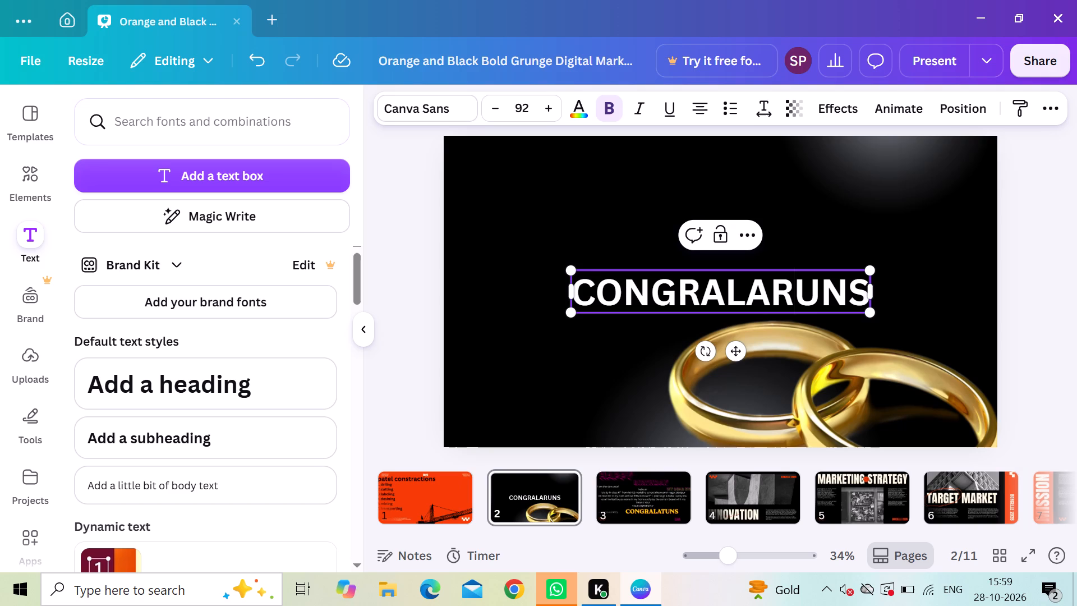
key(shift+BackSpace)
key(shift+t)
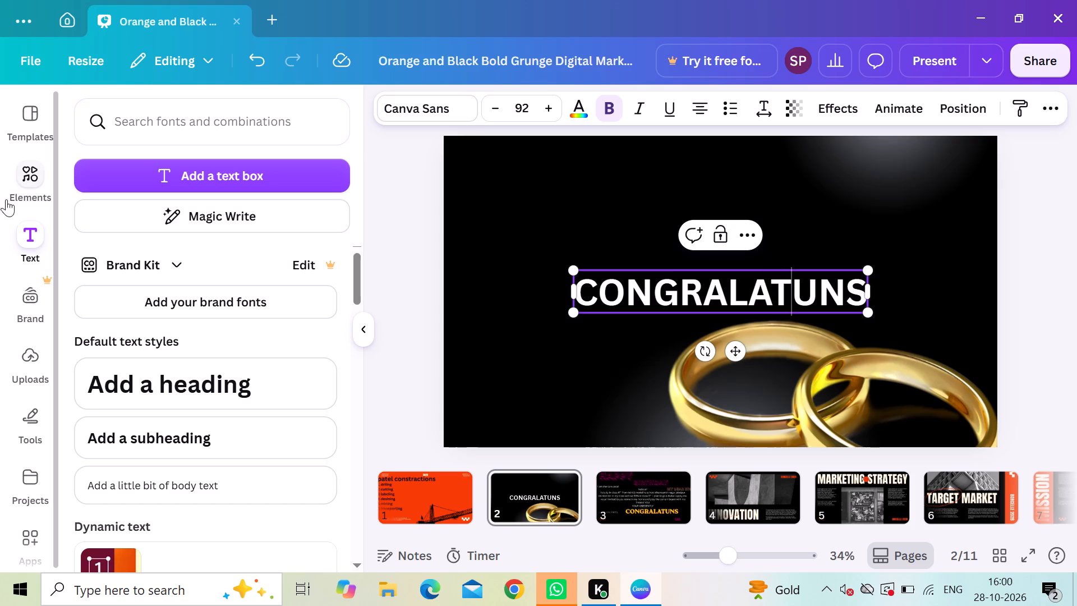
Insert a second copy of the interlocked gold rings photo on page 2 from the ring photo results.
click(22, 184)
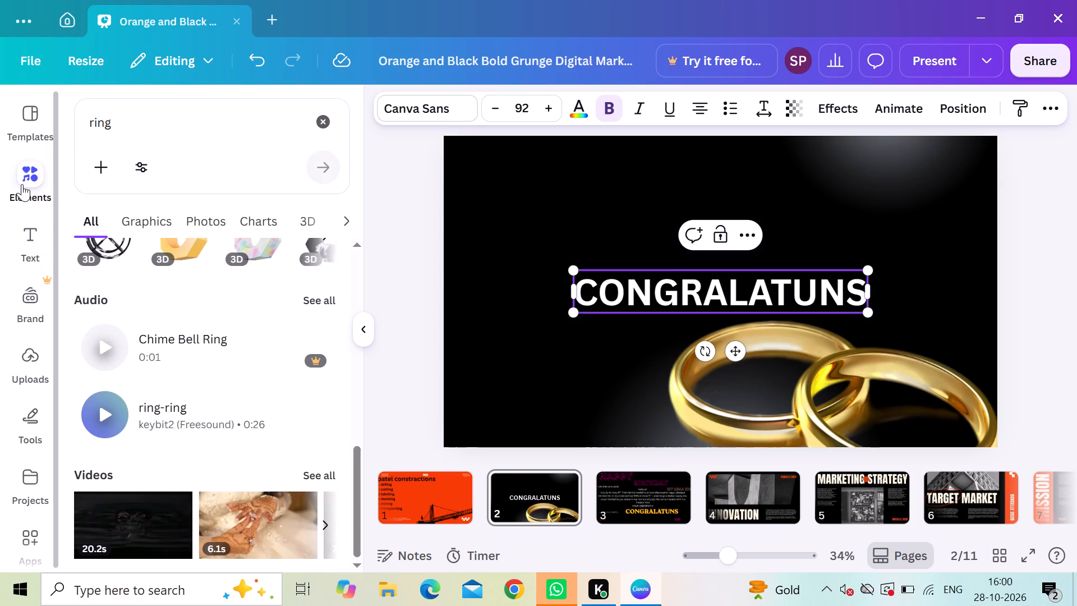
scroll(169, 403, up, 1)
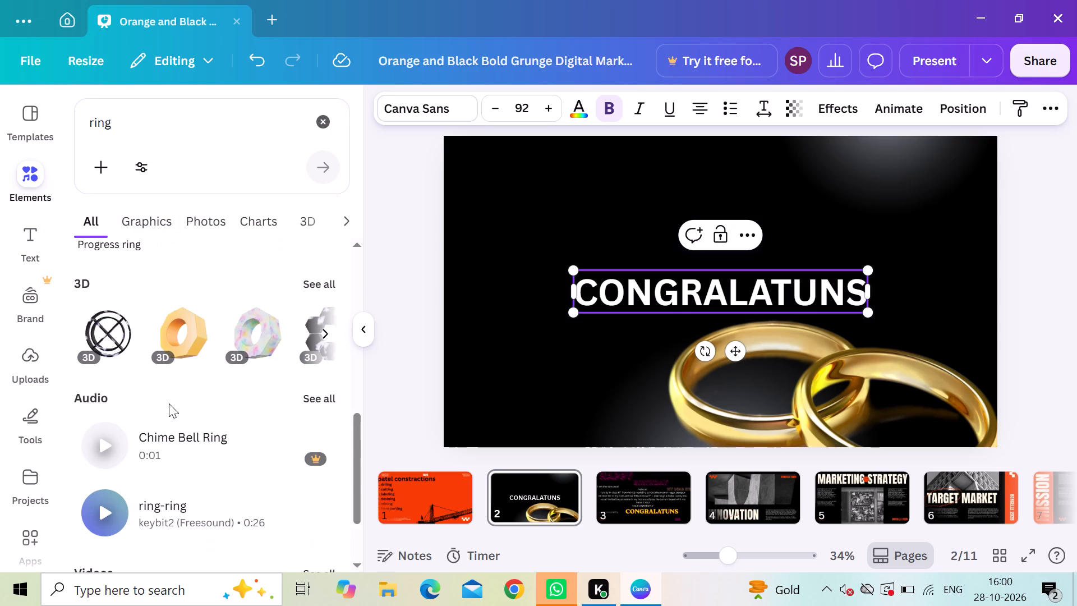
scroll(169, 403, right, 1)
scroll(169, 403, up, 2)
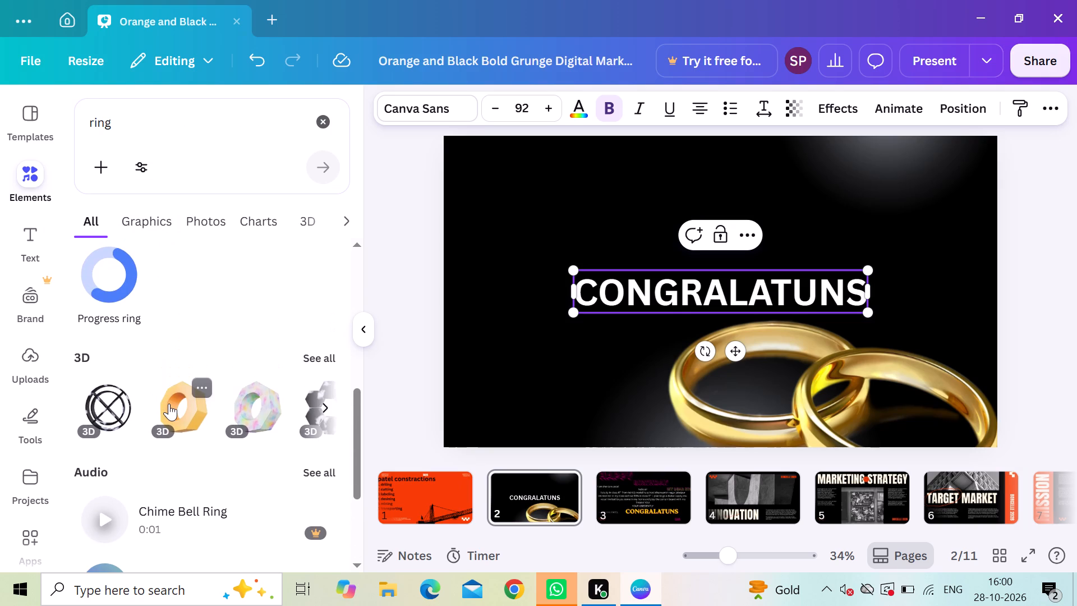
scroll(169, 403, up, 4)
scroll(169, 403, right, 1)
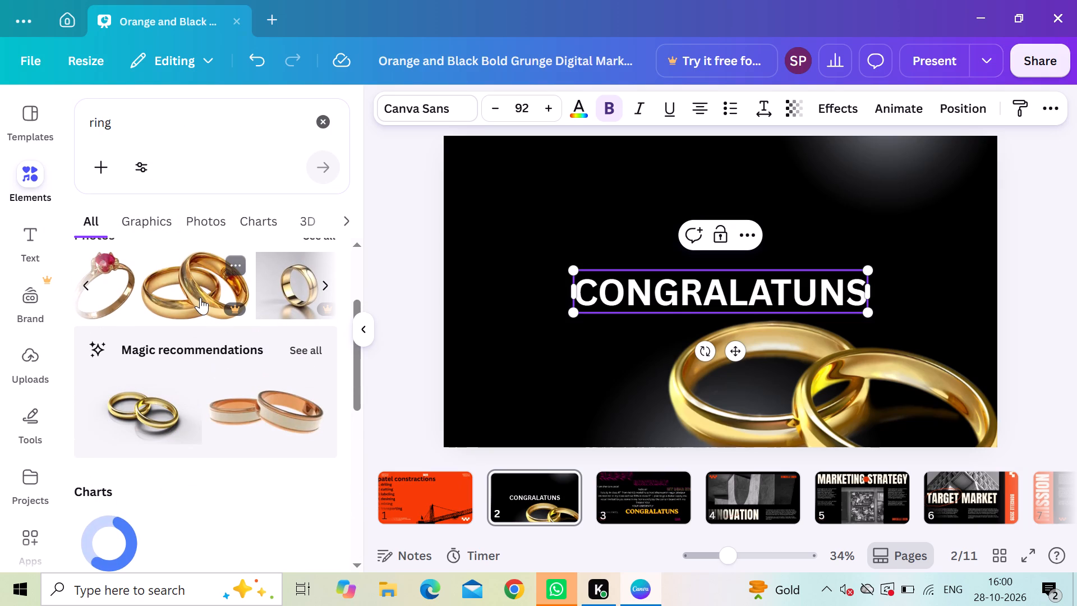
scroll(200, 297, right, 9)
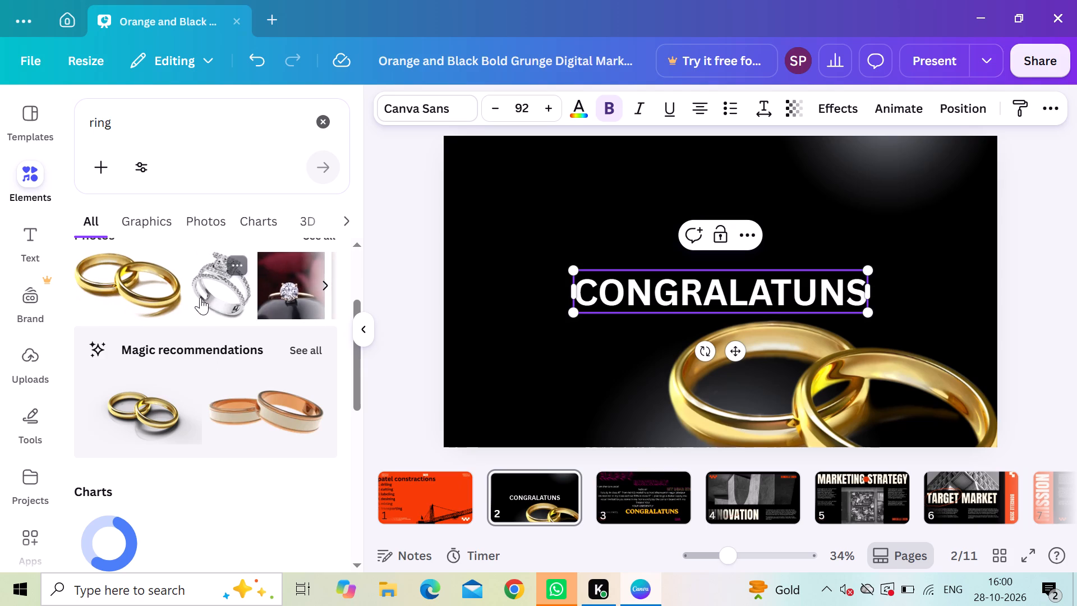
scroll(200, 297, right, 2)
click(118, 267)
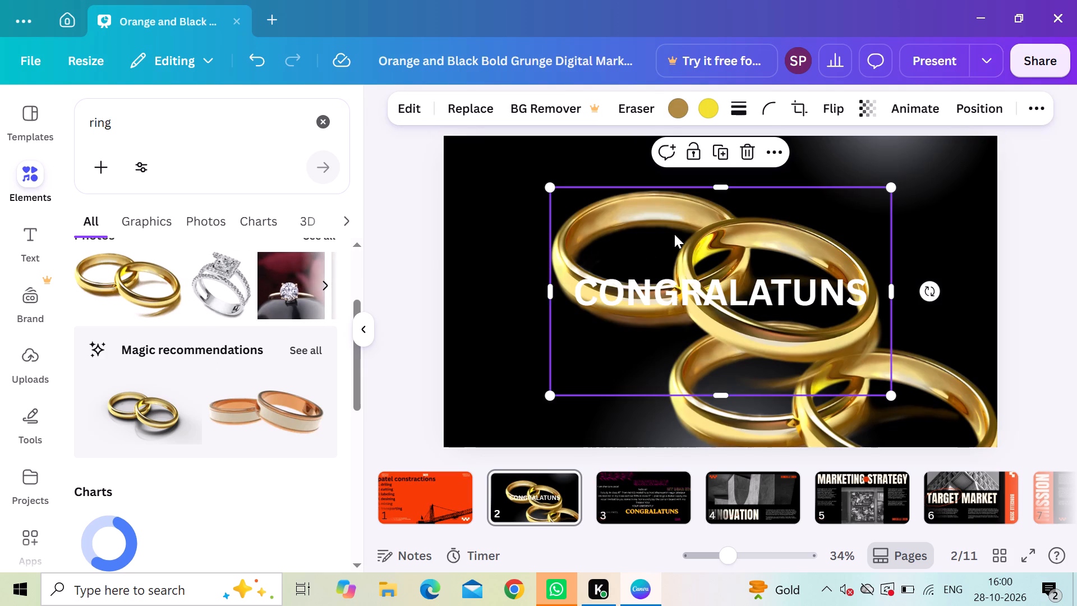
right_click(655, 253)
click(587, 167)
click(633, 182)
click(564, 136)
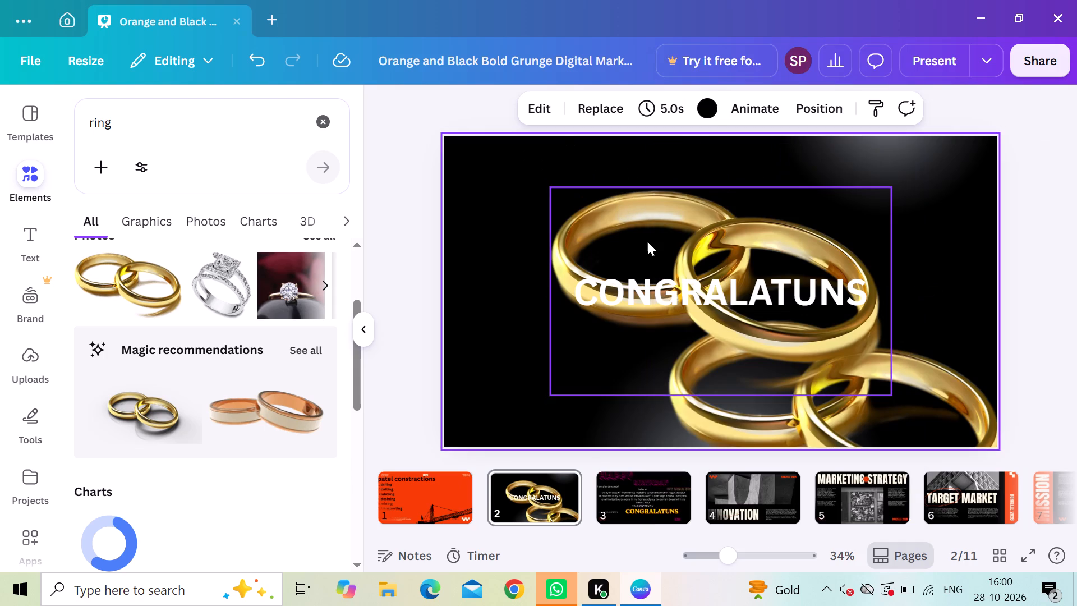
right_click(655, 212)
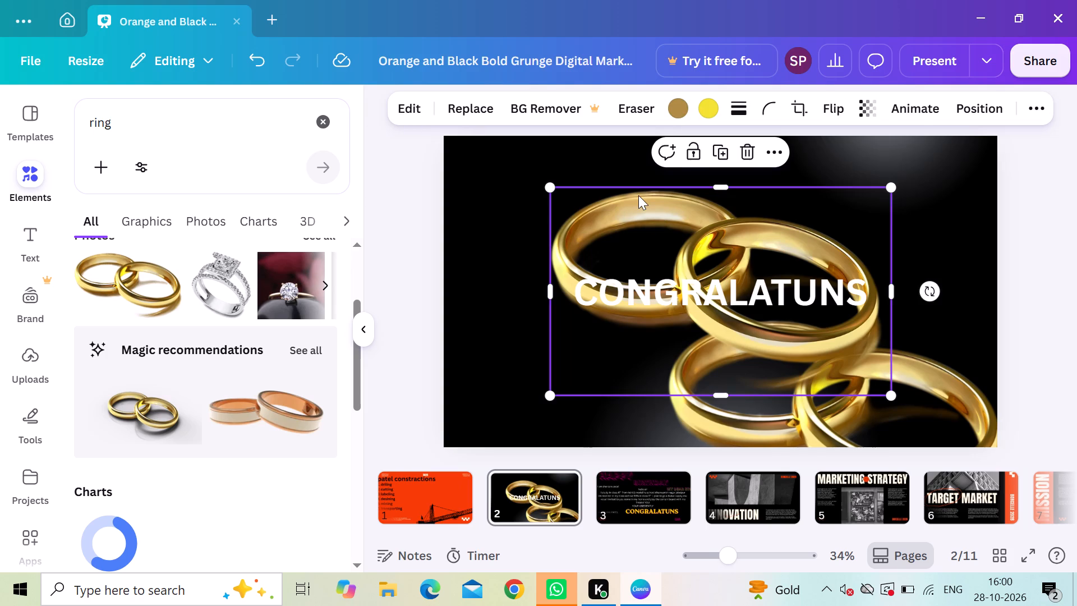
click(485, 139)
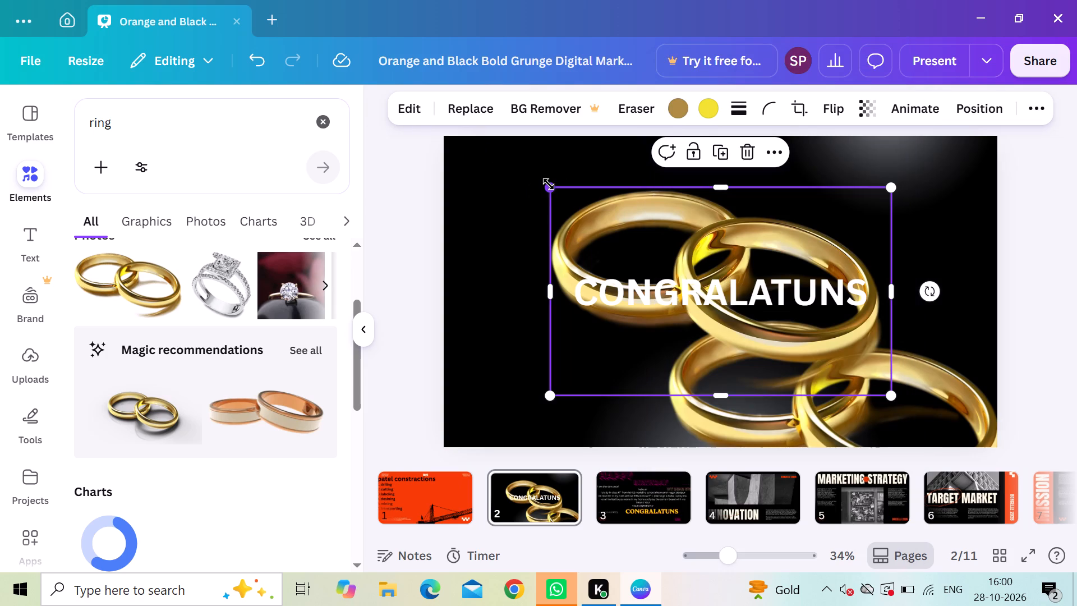
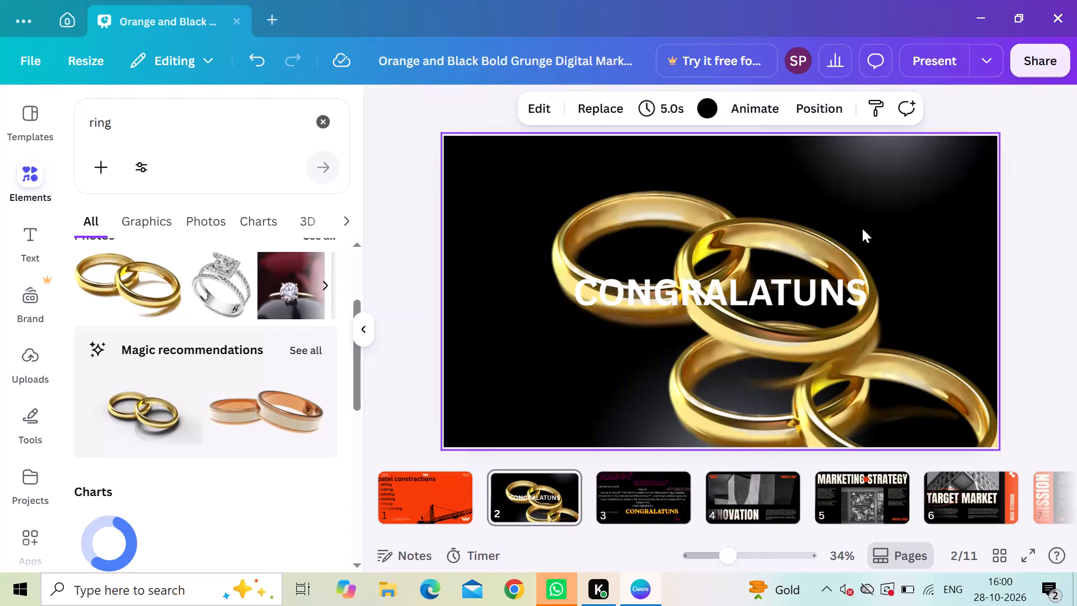
Move the second gold rings photo into page 2's top-left corner.
right_drag(751, 253, 700, 209)
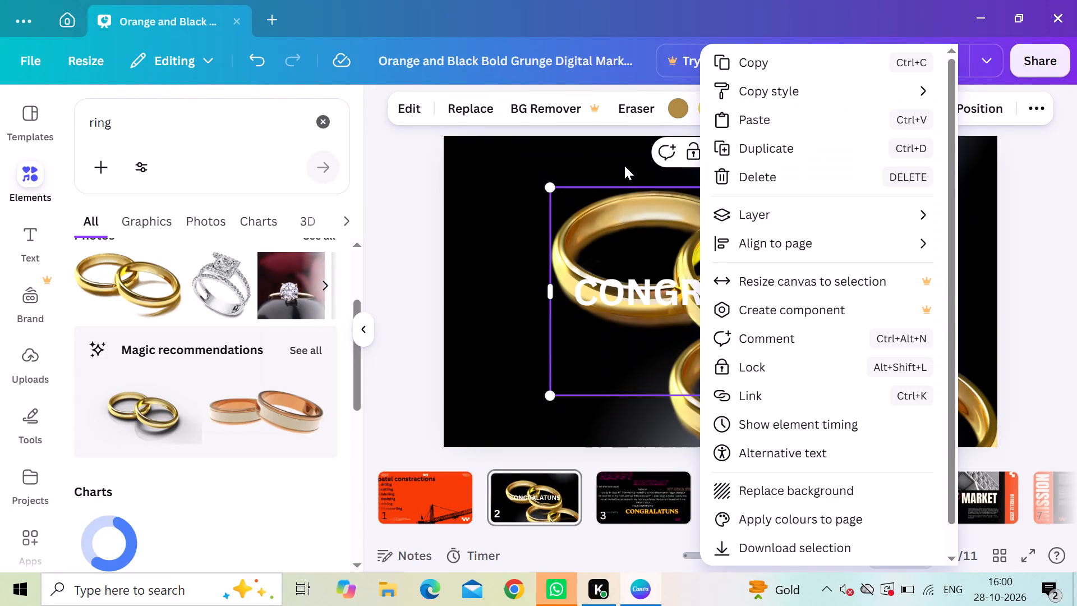
click(624, 166)
drag(667, 216, 603, 142)
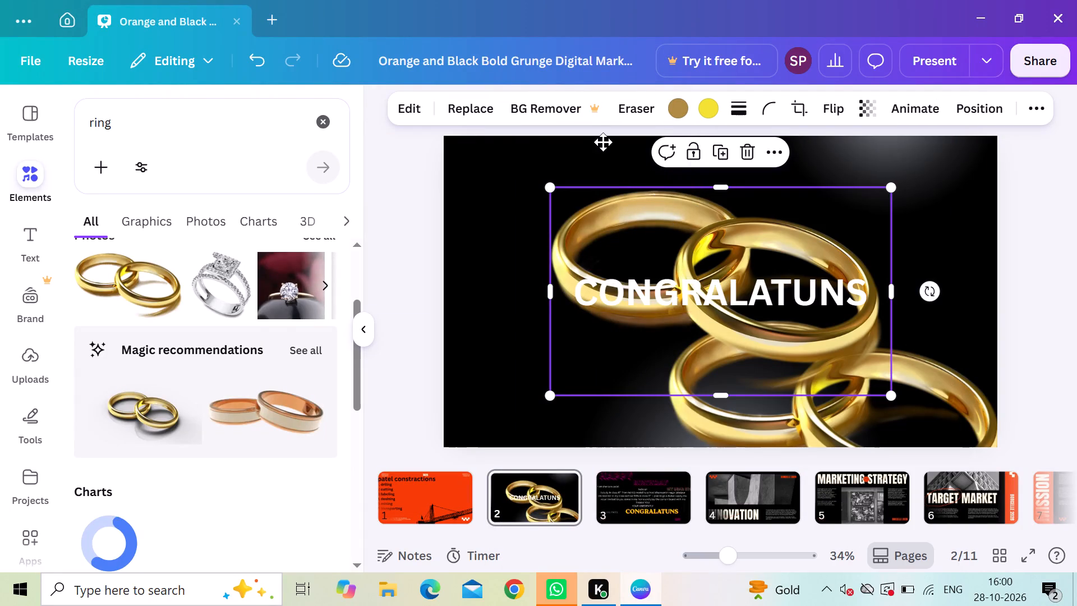
drag(603, 142, 550, 149)
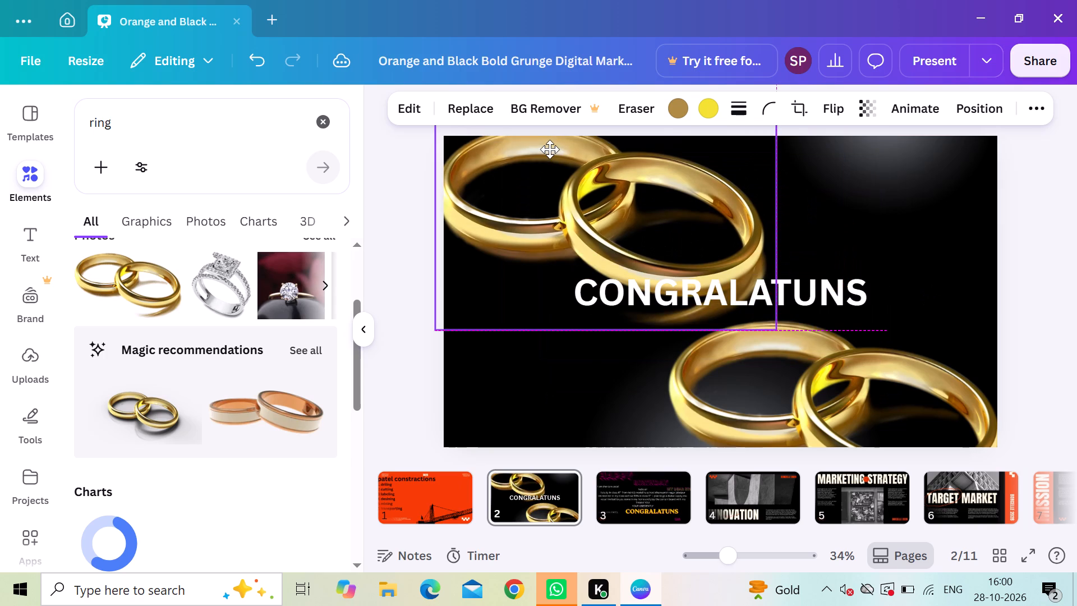
drag(550, 149, 547, 138)
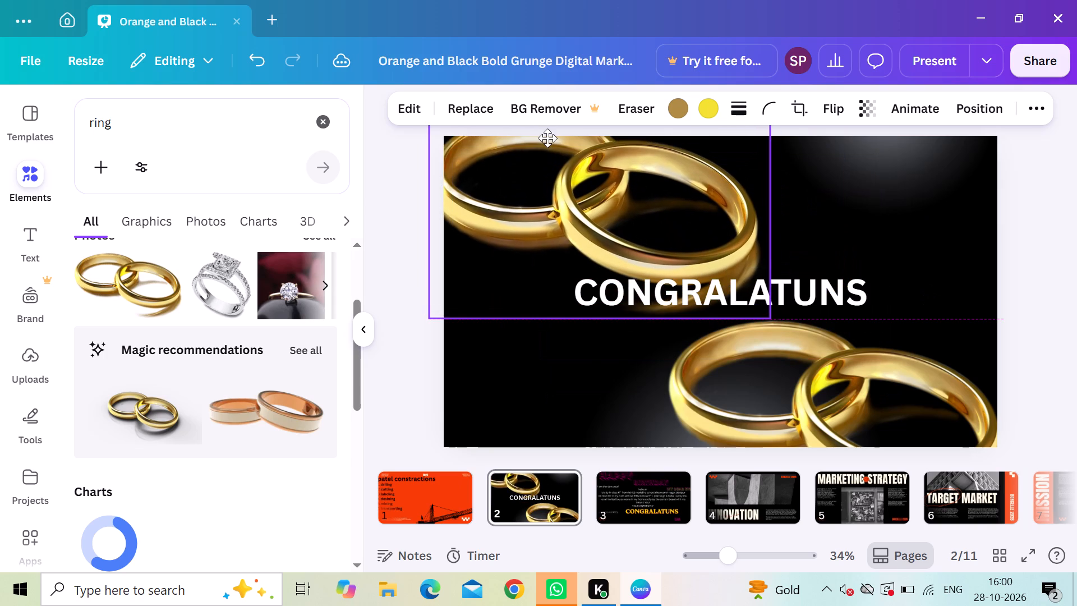
drag(547, 138, 550, 138)
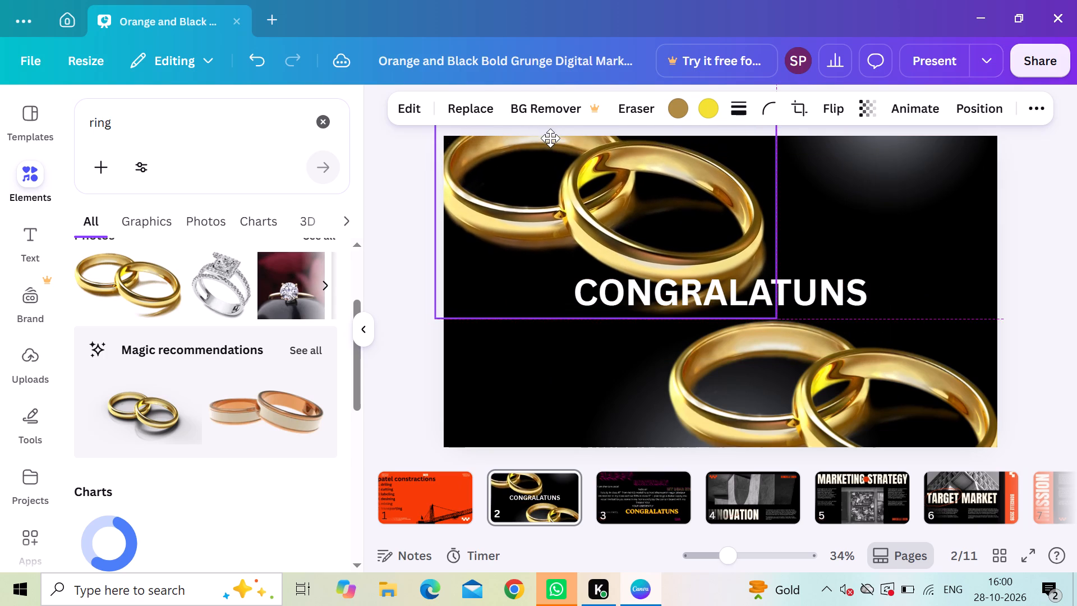
drag(550, 138, 561, 150)
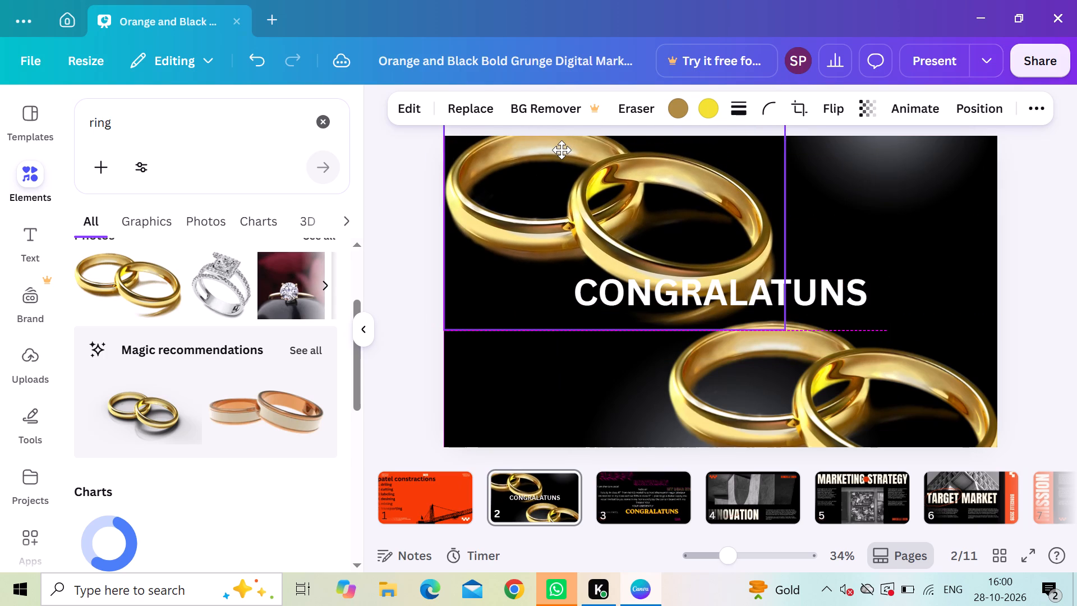
drag(561, 150, 567, 164)
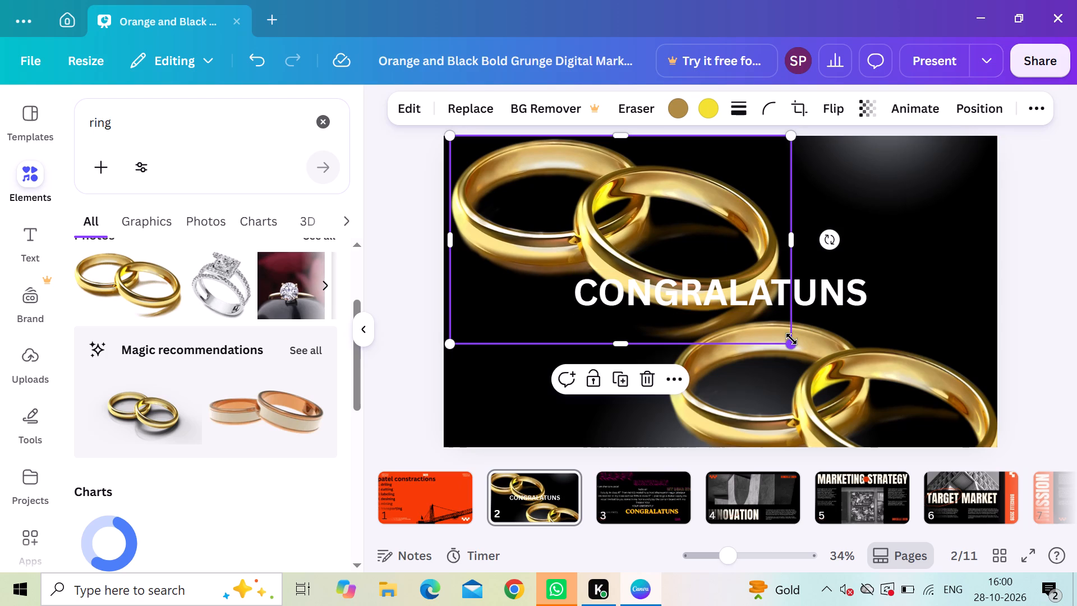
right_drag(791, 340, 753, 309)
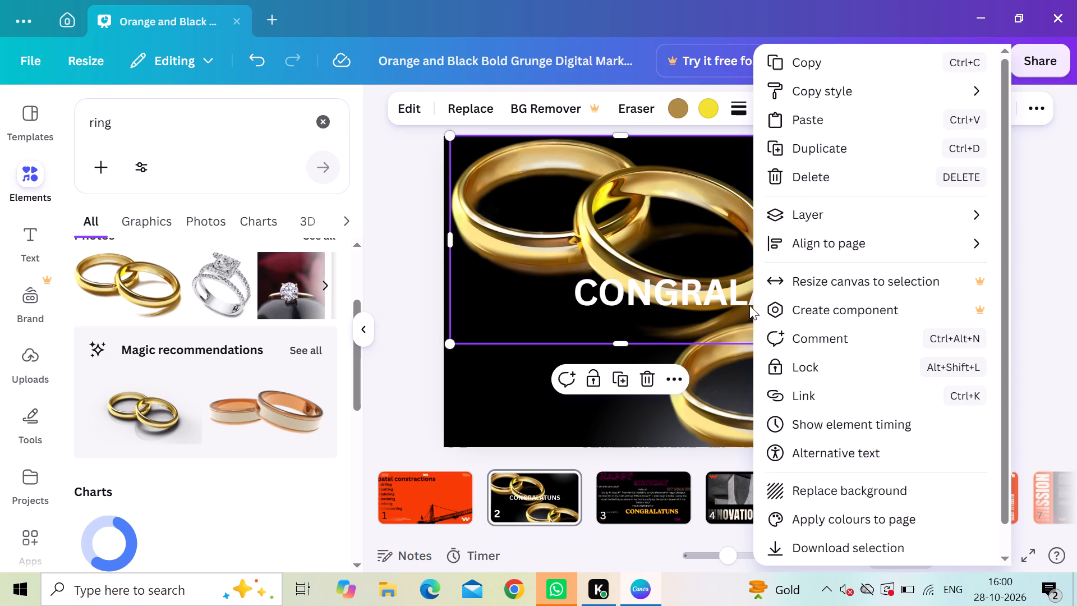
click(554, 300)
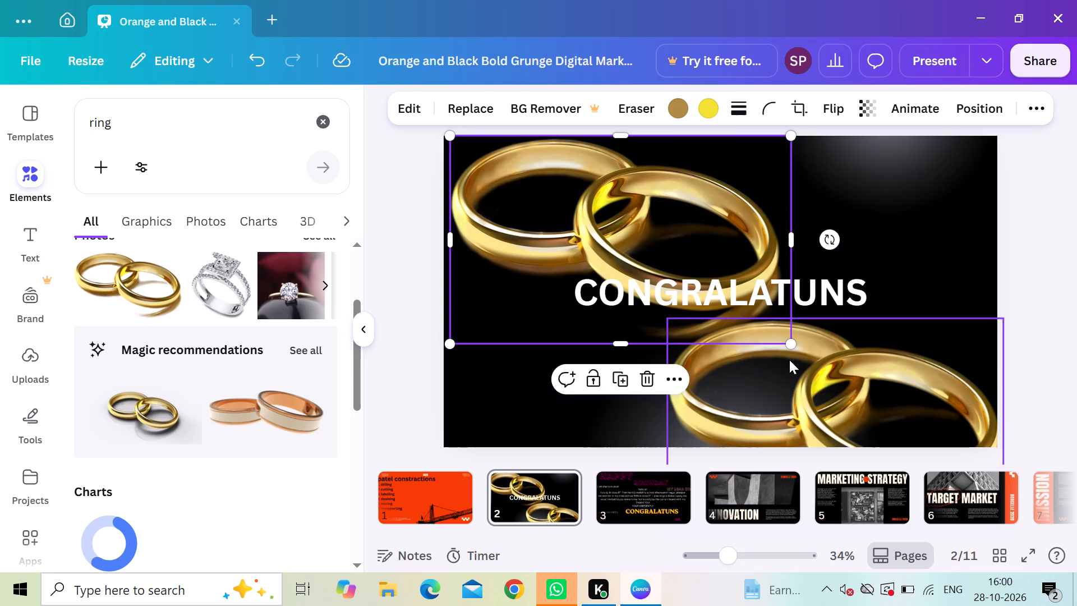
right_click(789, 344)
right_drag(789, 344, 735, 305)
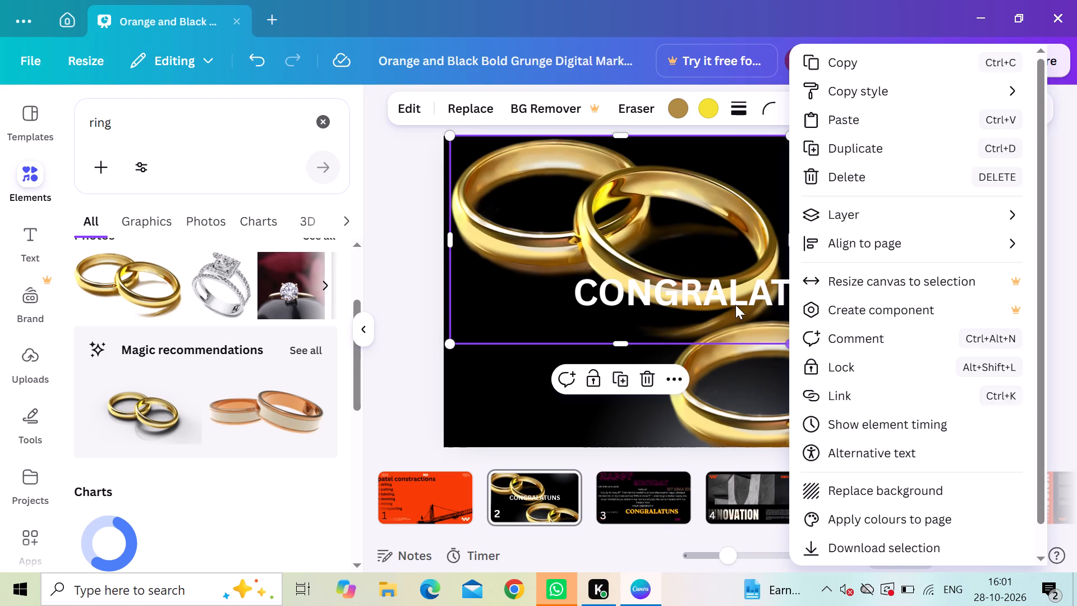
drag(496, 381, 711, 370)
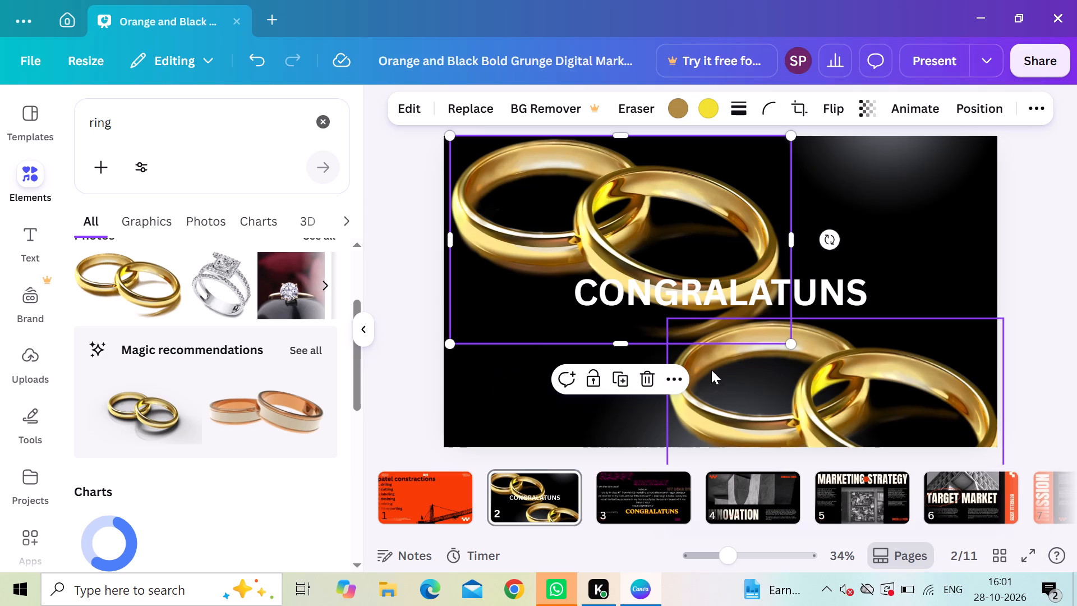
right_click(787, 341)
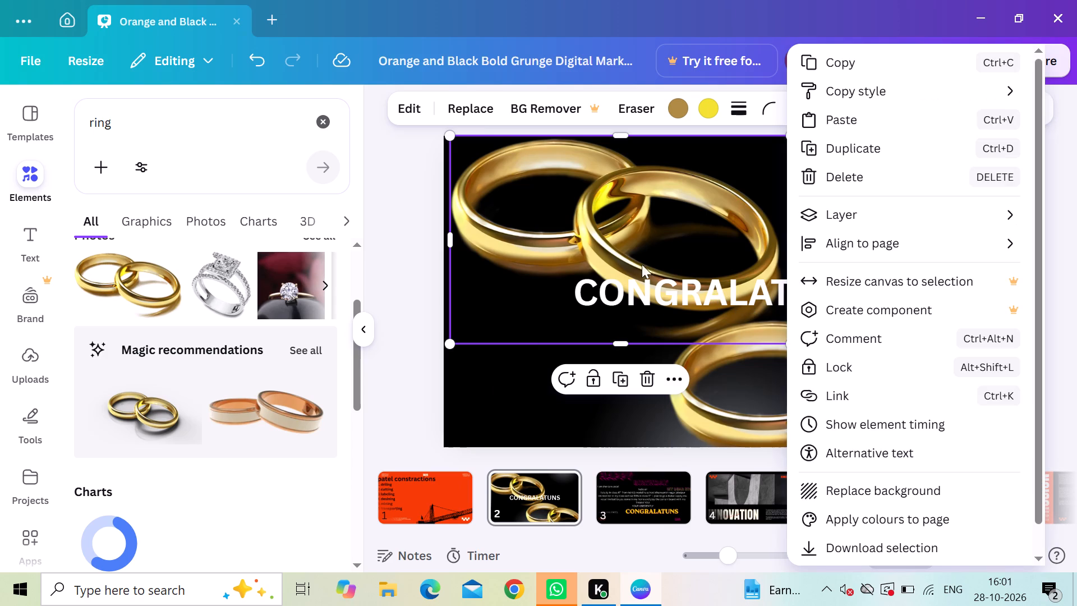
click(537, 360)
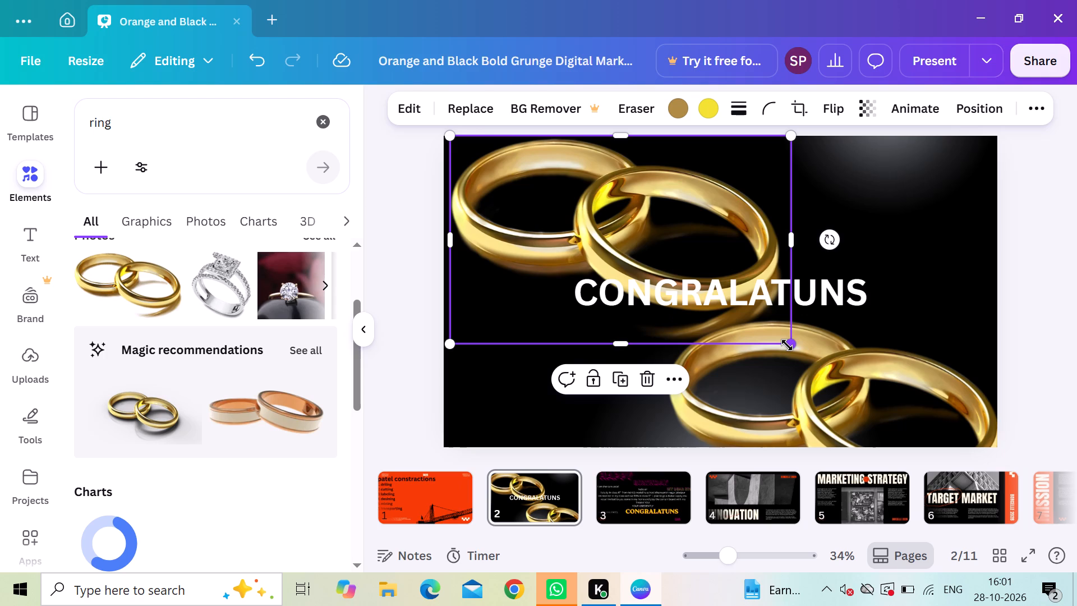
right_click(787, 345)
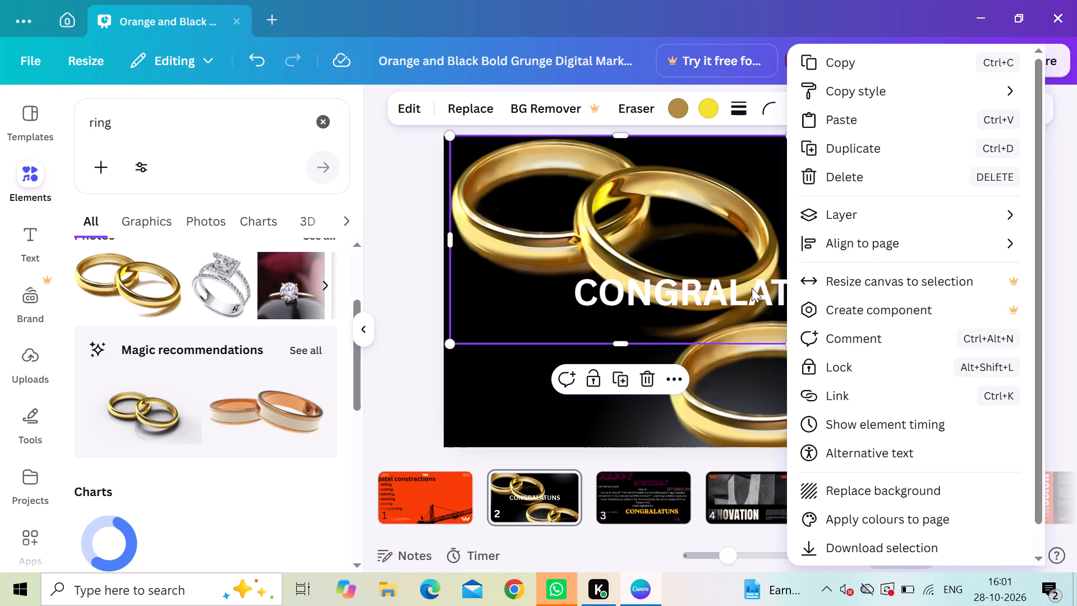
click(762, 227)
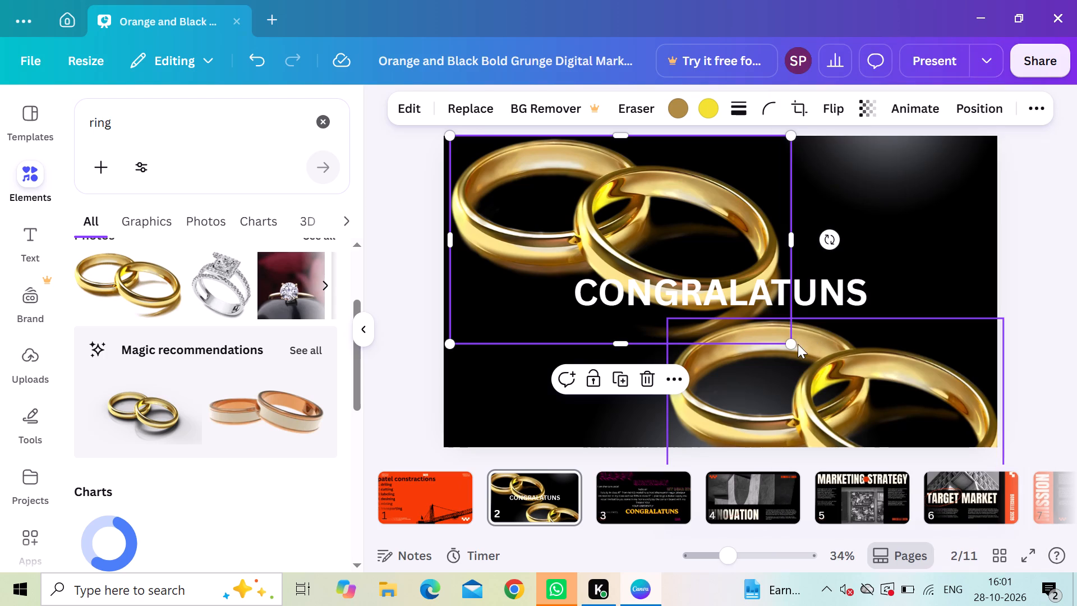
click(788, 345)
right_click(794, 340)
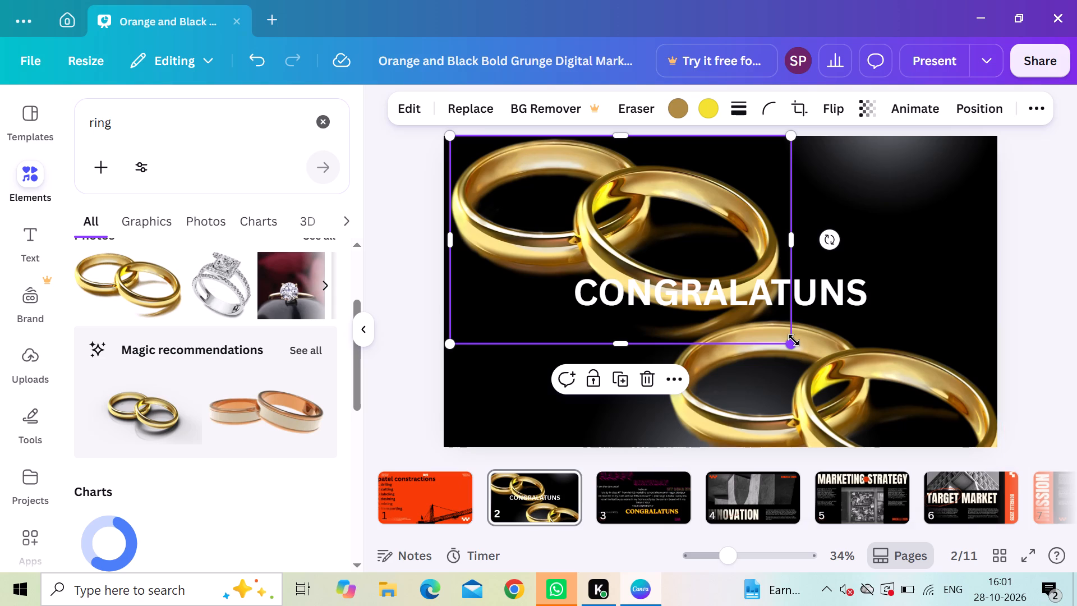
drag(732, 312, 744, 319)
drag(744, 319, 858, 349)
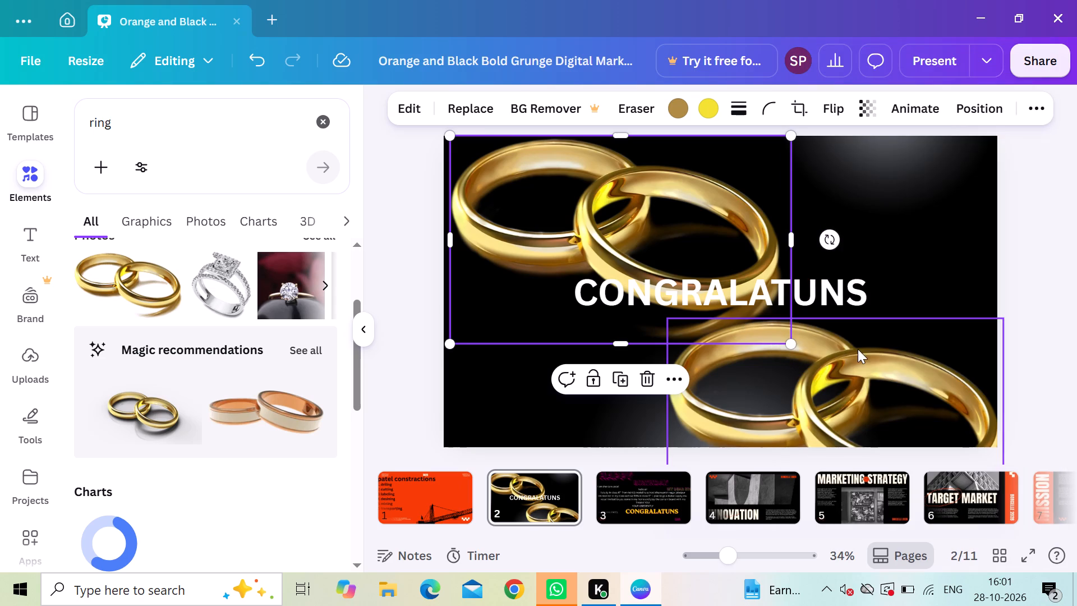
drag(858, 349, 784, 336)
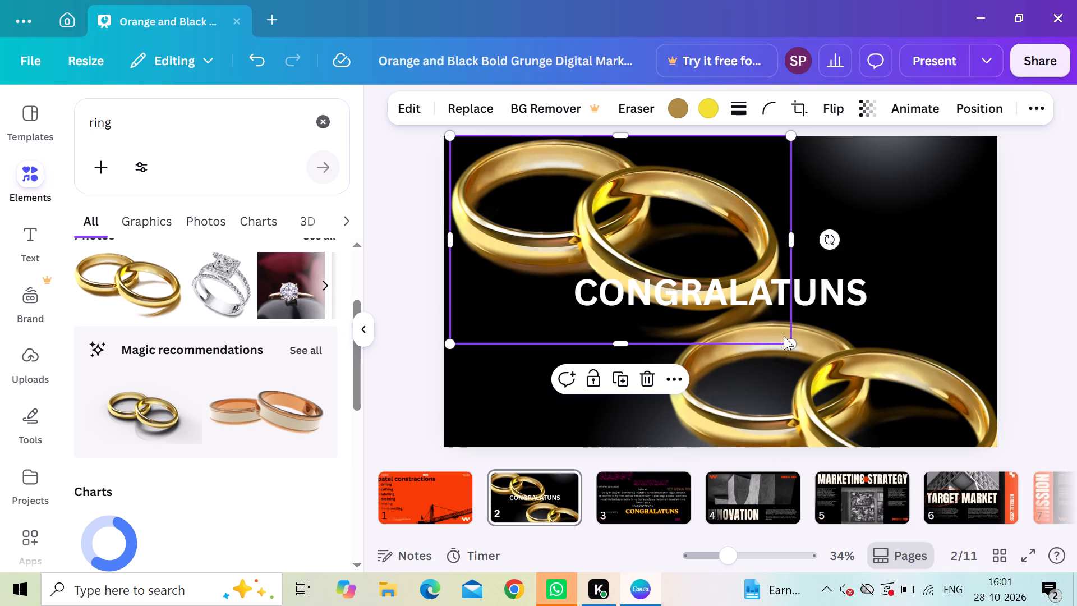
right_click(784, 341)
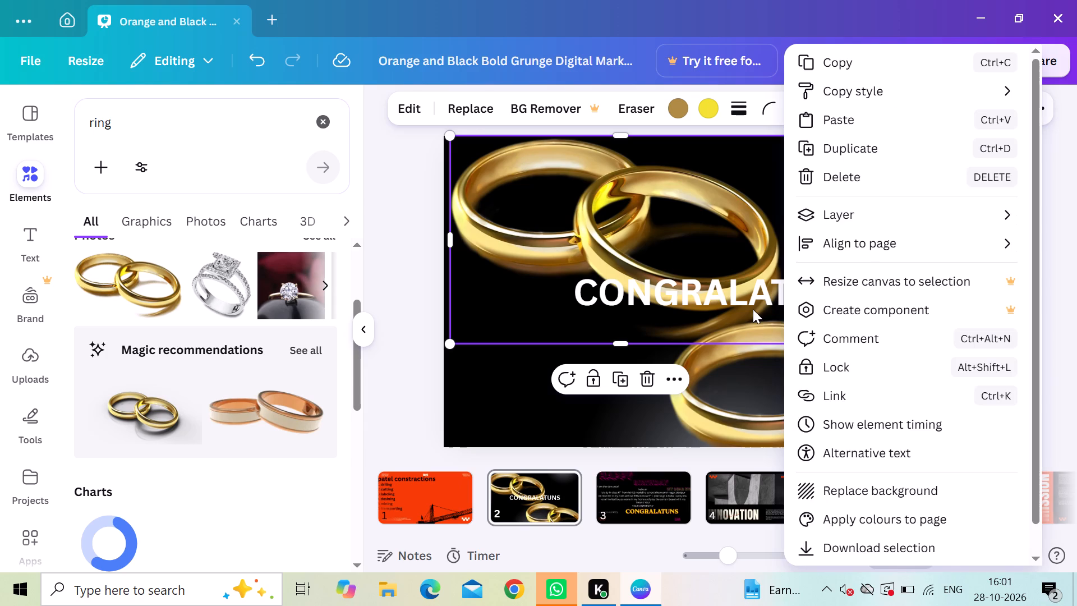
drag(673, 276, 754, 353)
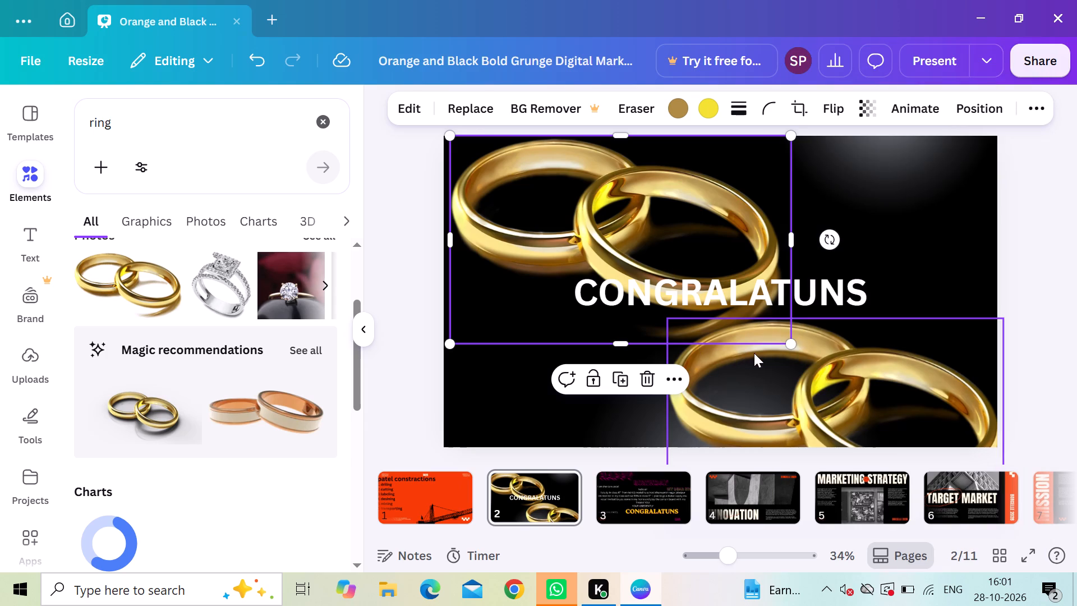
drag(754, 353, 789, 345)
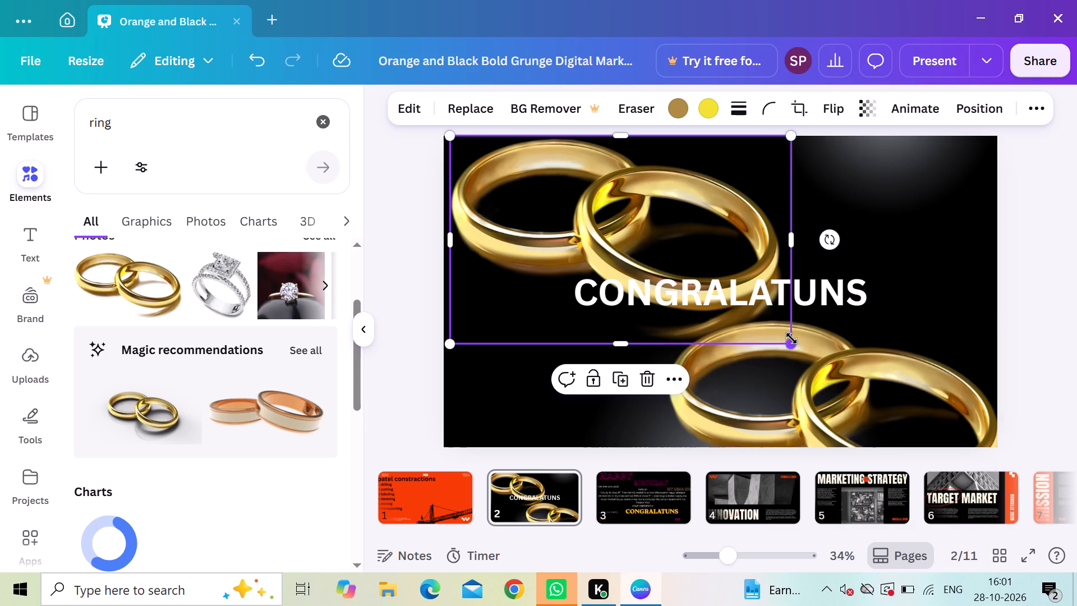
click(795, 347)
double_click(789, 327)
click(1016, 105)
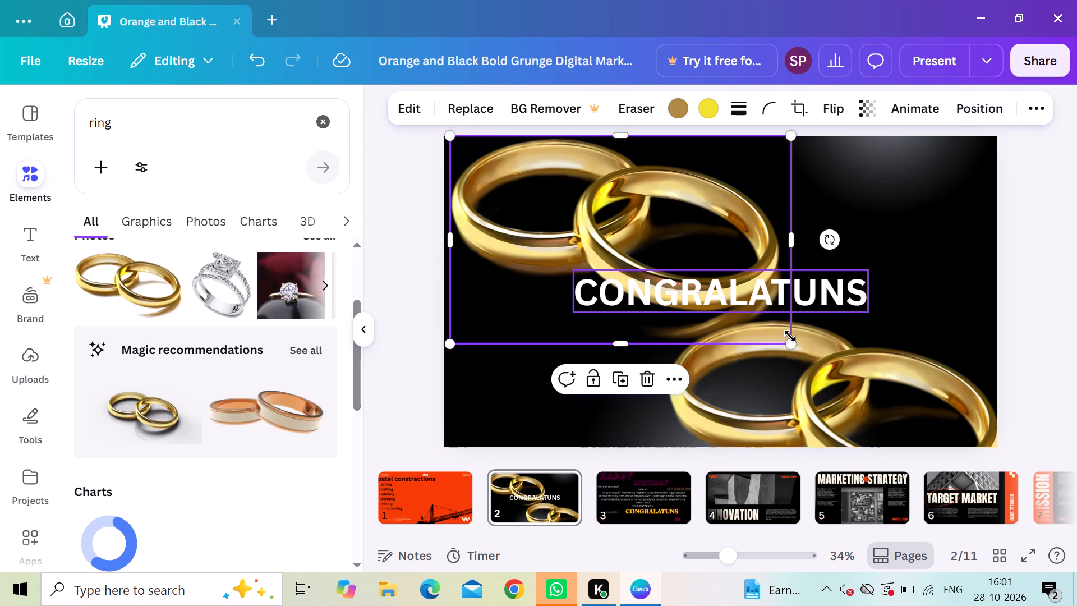
Resize the upper rings photo's frame to about 1,206 wide and trim its bottom edge to just above the lower rings photo.
drag(785, 336, 560, 179)
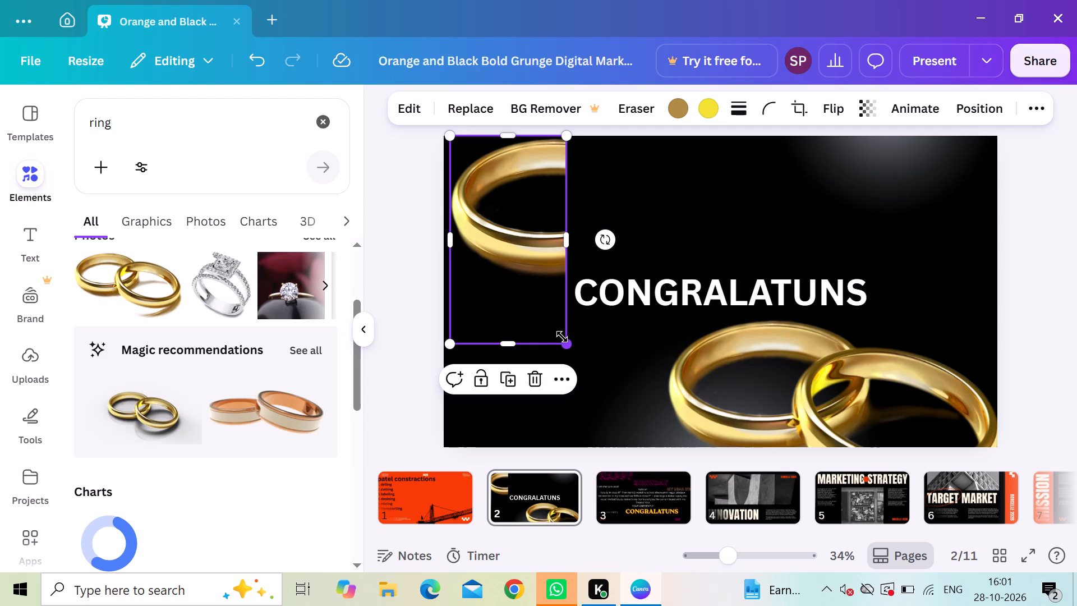
drag(562, 334, 794, 209)
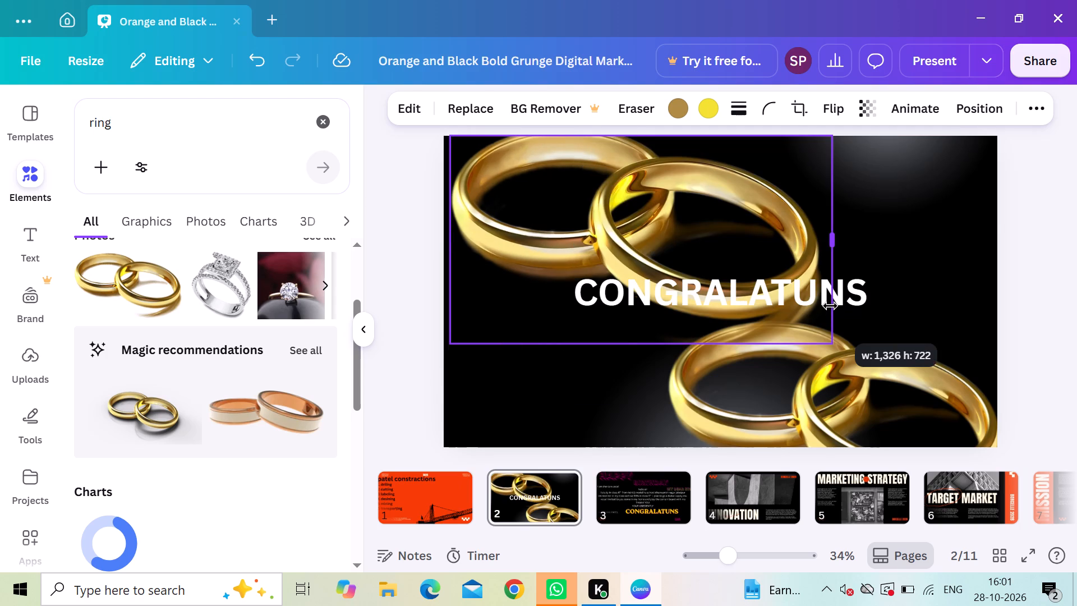
click(910, 270)
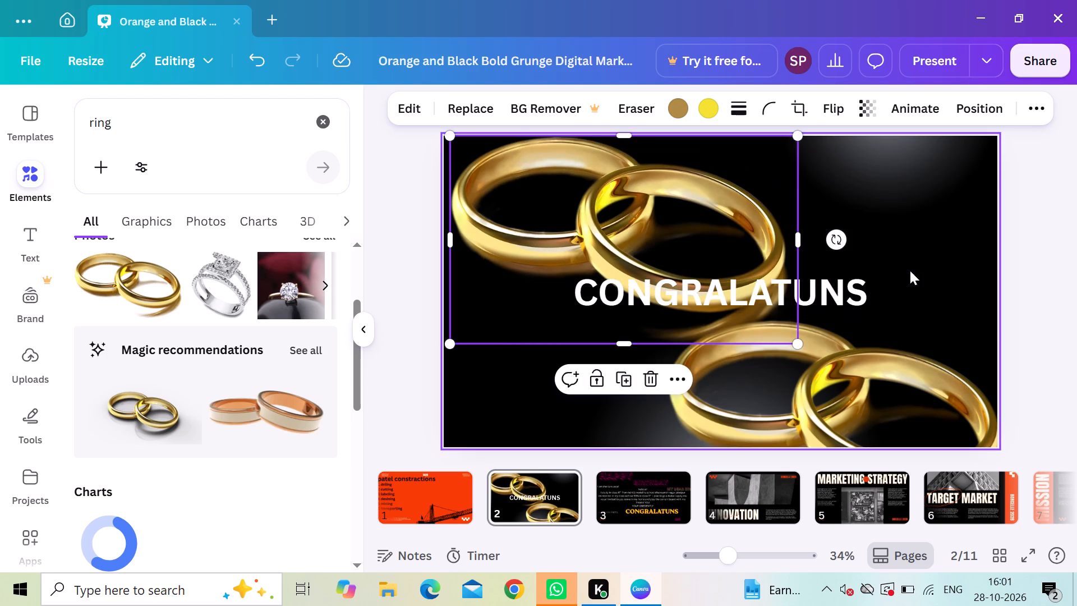
click(625, 339)
drag(625, 339, 624, 316)
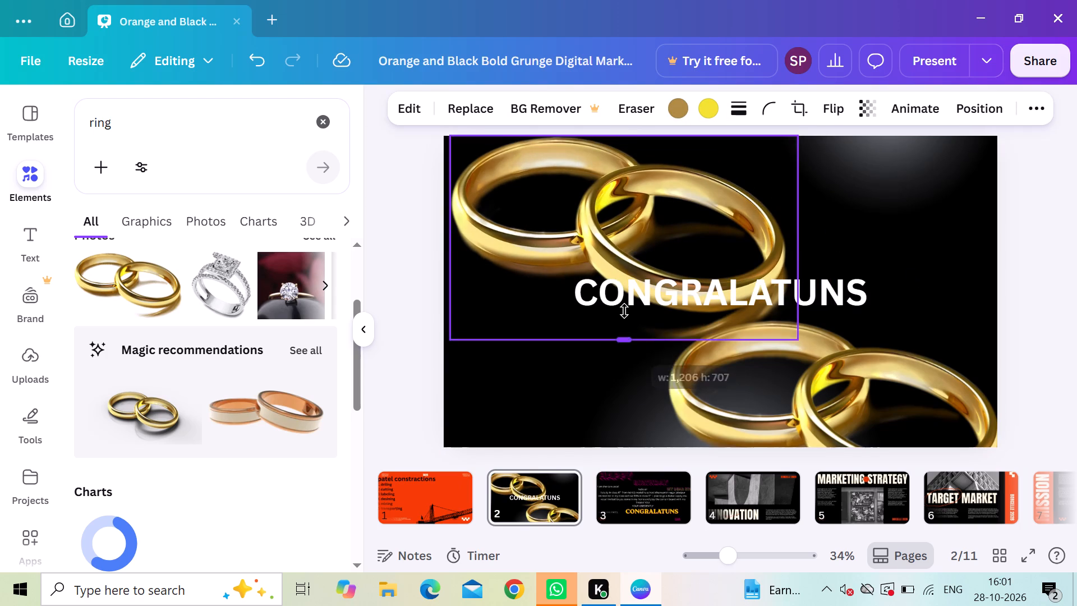
drag(924, 295, 919, 295)
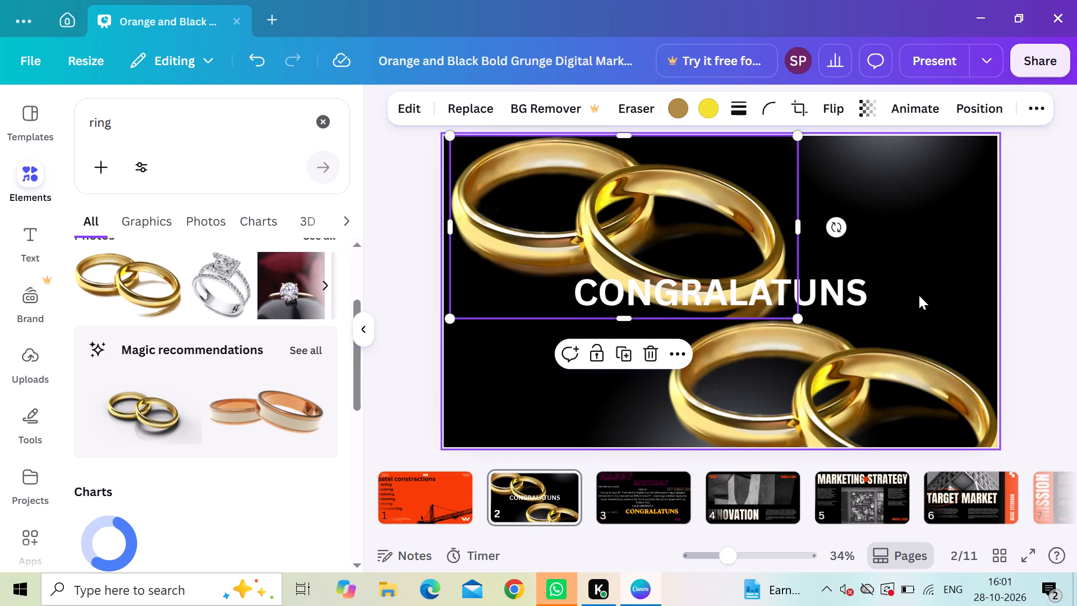
Move the upper rings photo and the heading together up and left so the photo runs past page 2's top-left corner.
drag(919, 295, 673, 273)
double_click(651, 221)
drag(651, 221, 1052, 315)
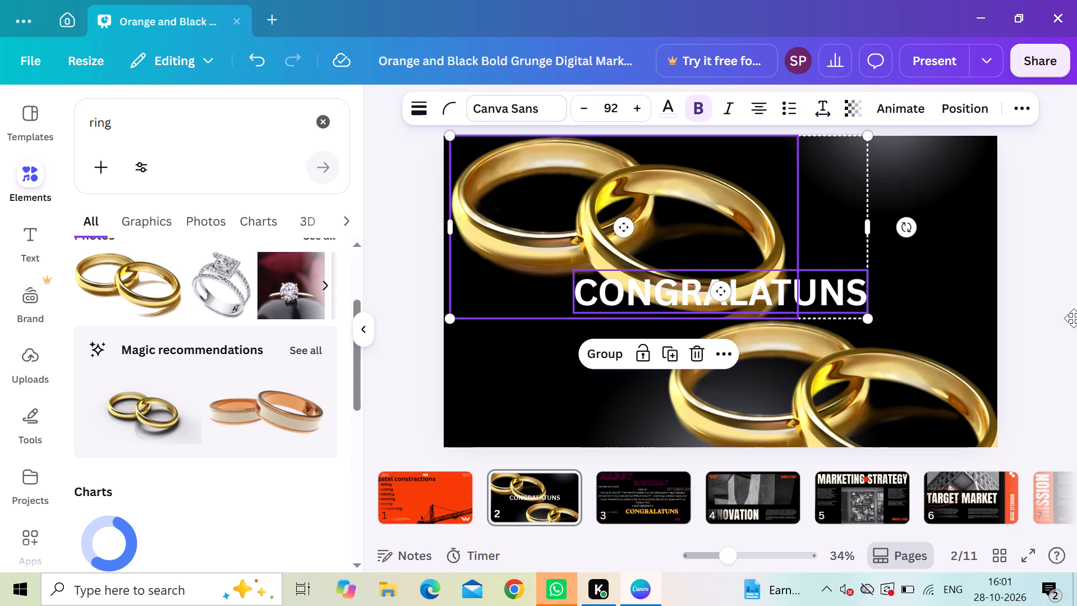
drag(1052, 315, 852, 261)
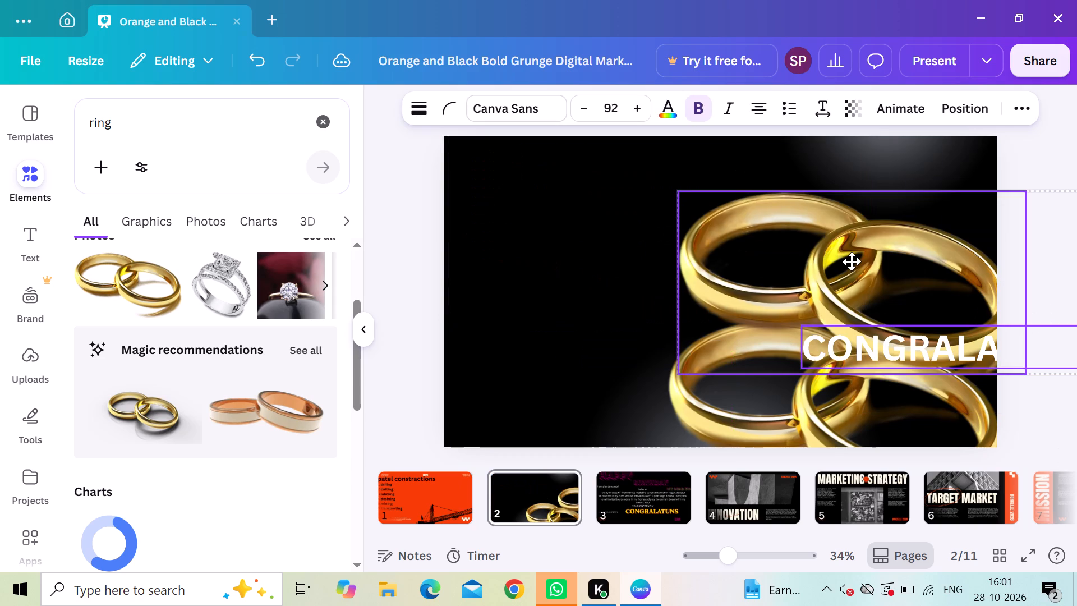
drag(852, 261, 630, 183)
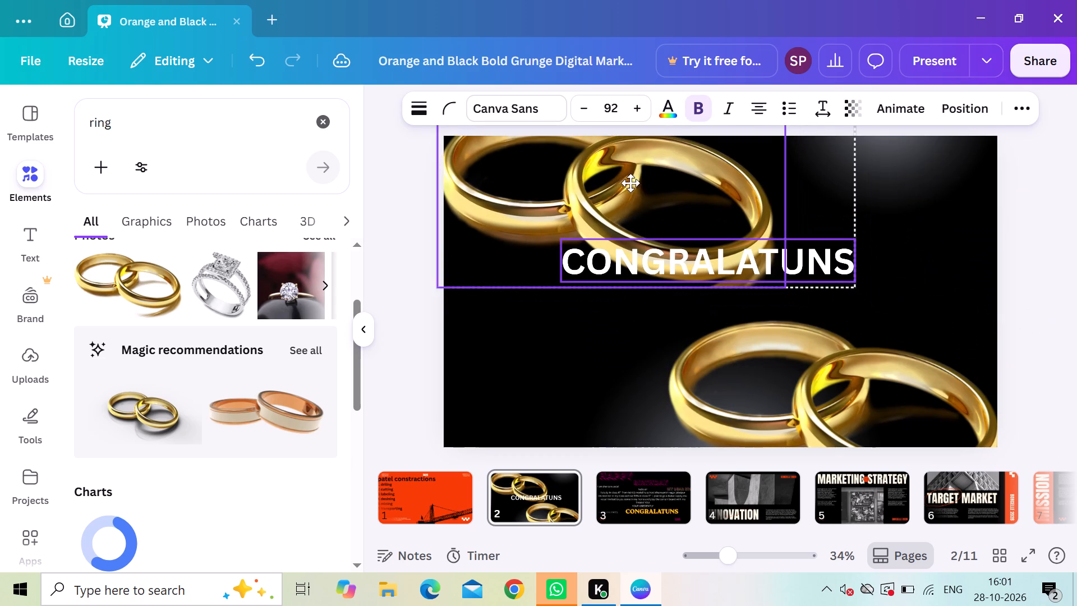
drag(630, 183, 630, 183)
click(917, 260)
click(917, 260)
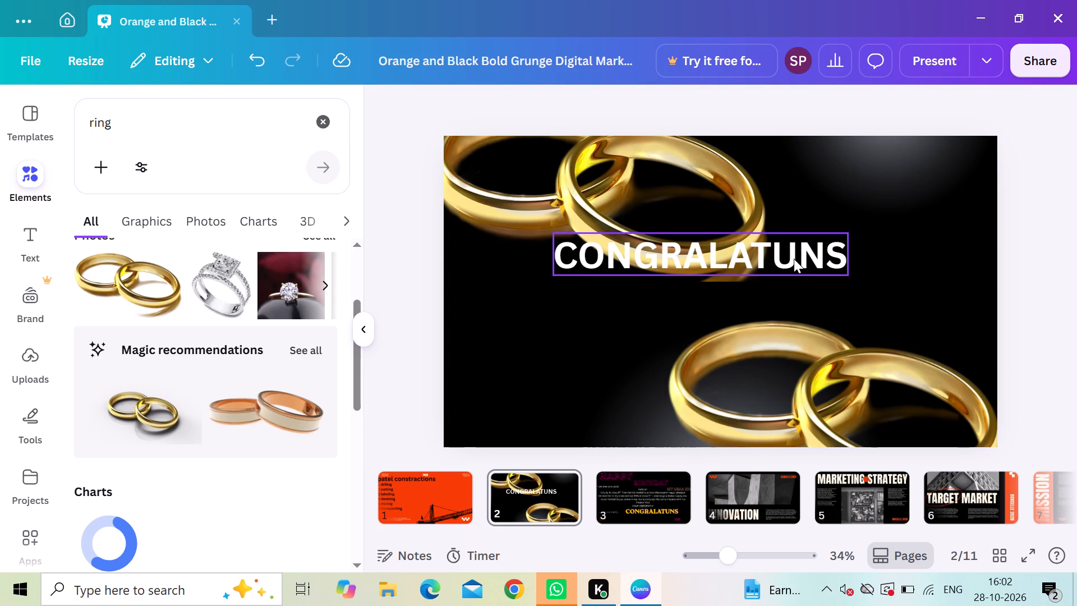
Move the "CONGRALATUNS" heading back down to page 2's vertical middle, between the two rings photos.
drag(795, 254, 818, 290)
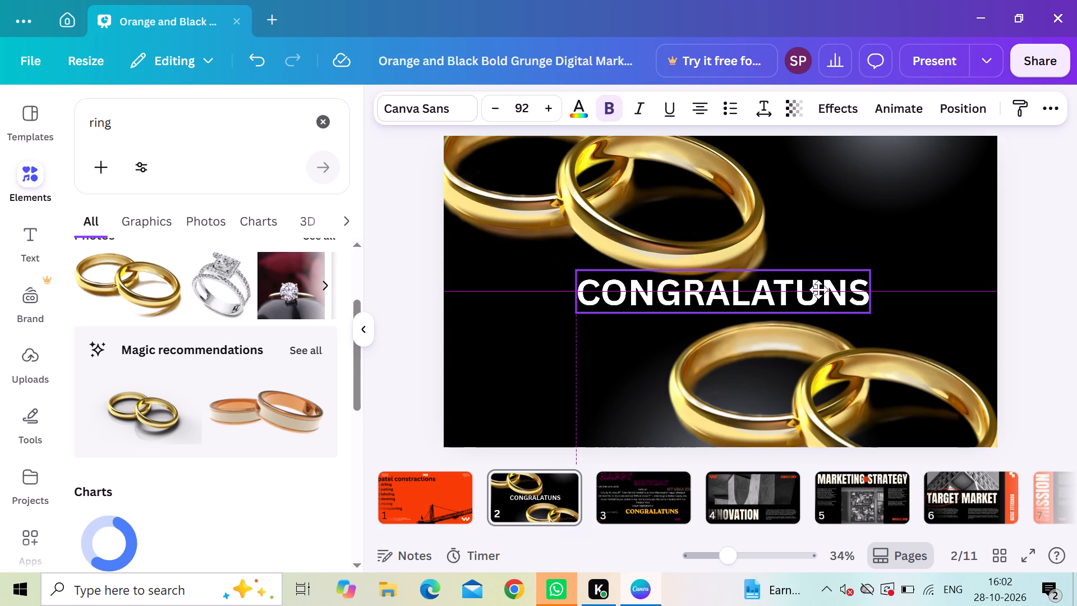
Nudge the "CONGRALATUNS" heading slightly down and to the right, between the two rings photos on page 2.
drag(818, 290, 821, 296)
click(891, 241)
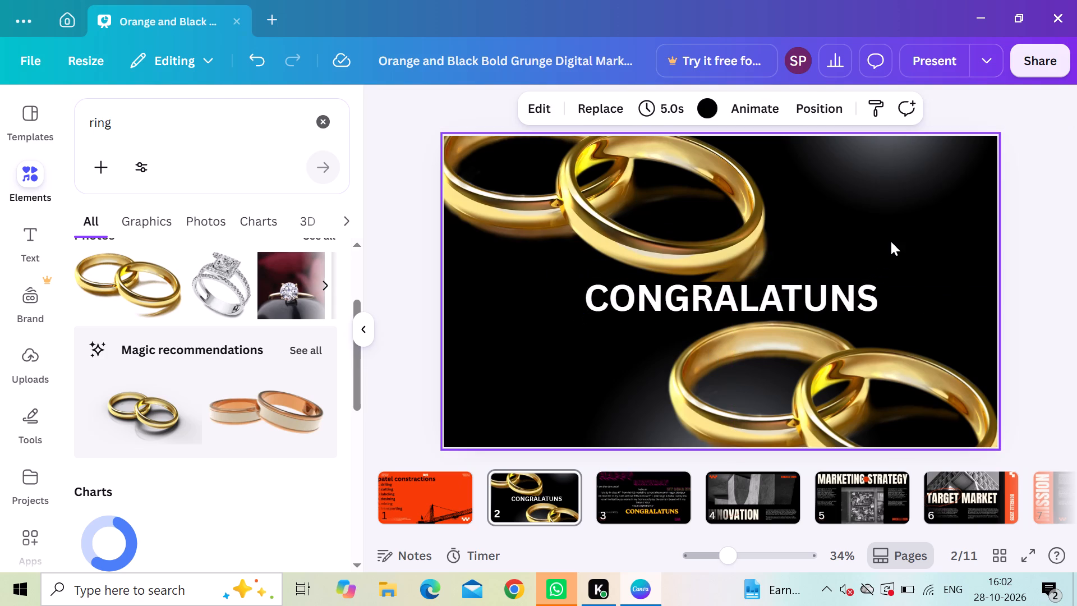
Remove the bold from the "CONGRALATUNS" heading and make it italic.
click(641, 279)
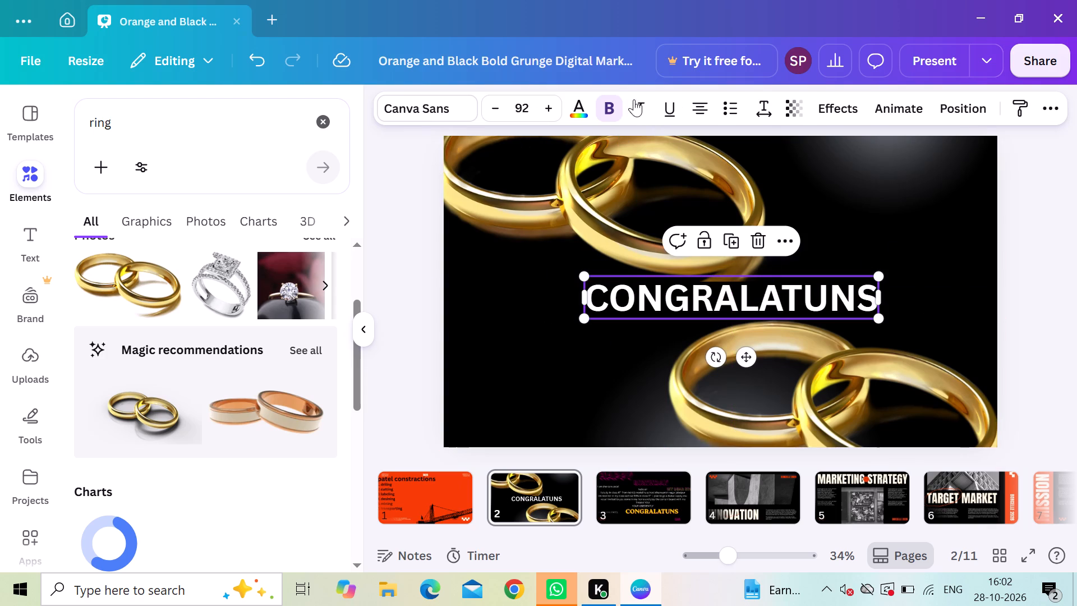
click(606, 105)
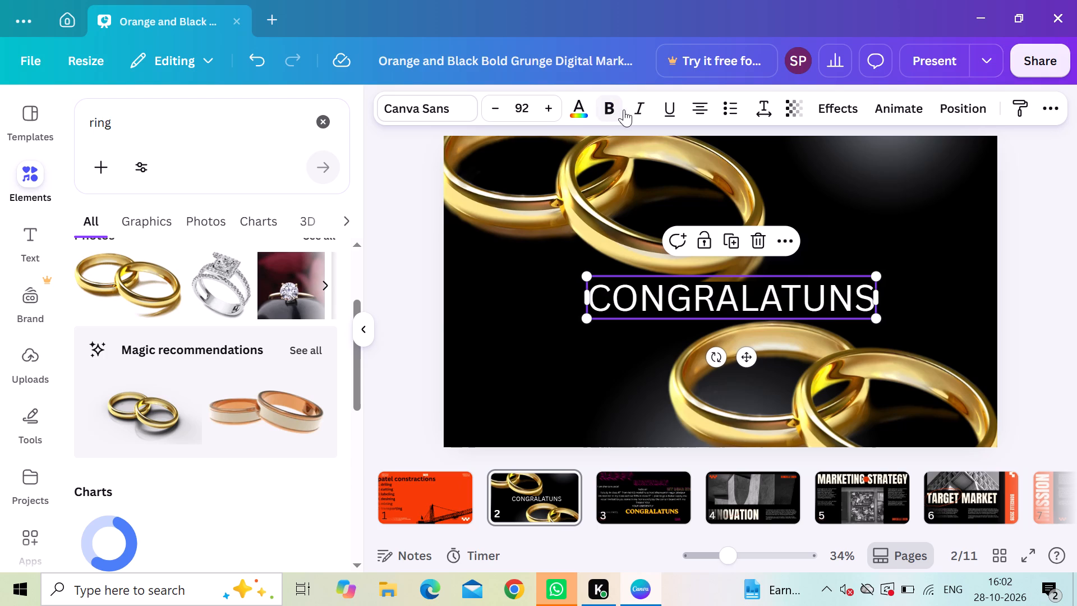
click(633, 109)
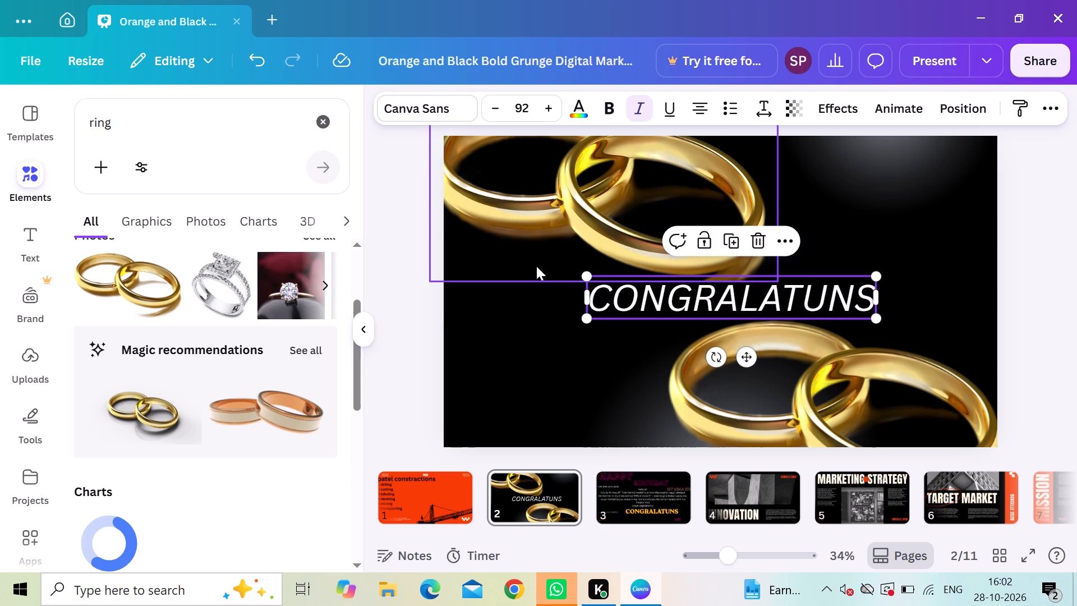
click(519, 311)
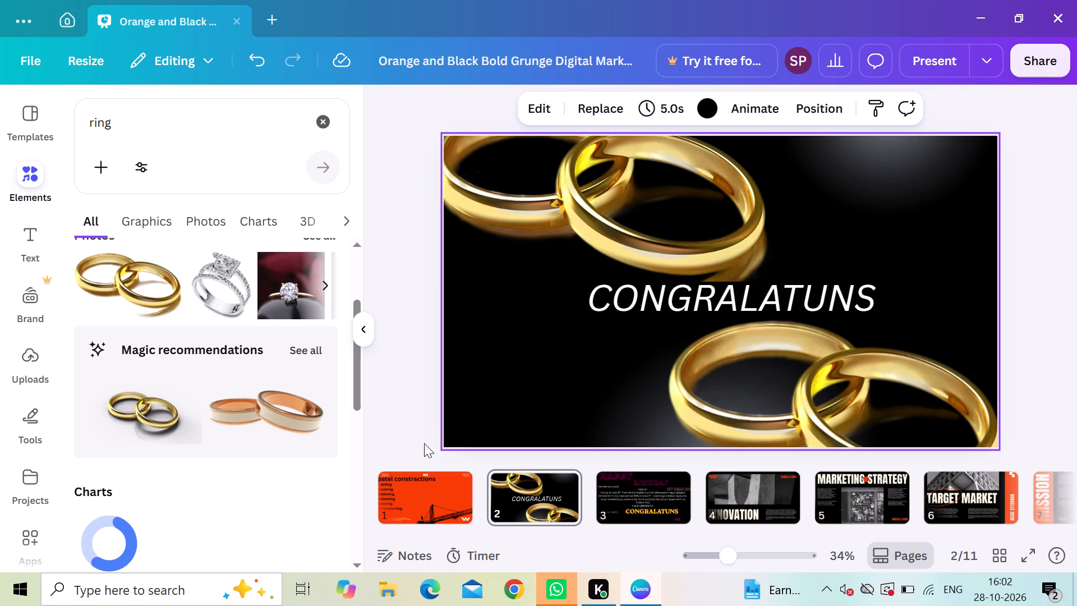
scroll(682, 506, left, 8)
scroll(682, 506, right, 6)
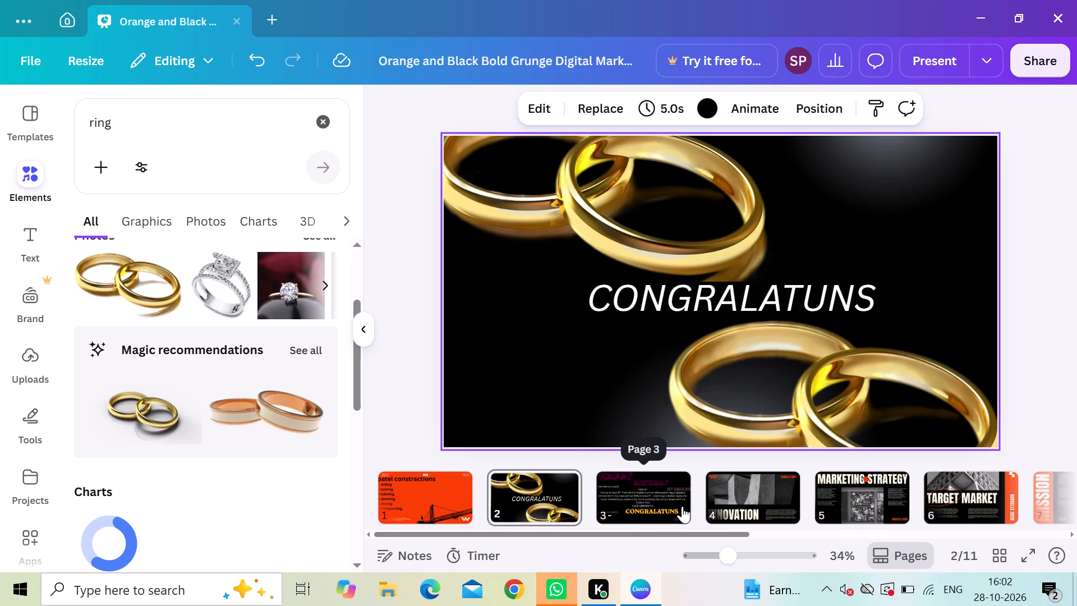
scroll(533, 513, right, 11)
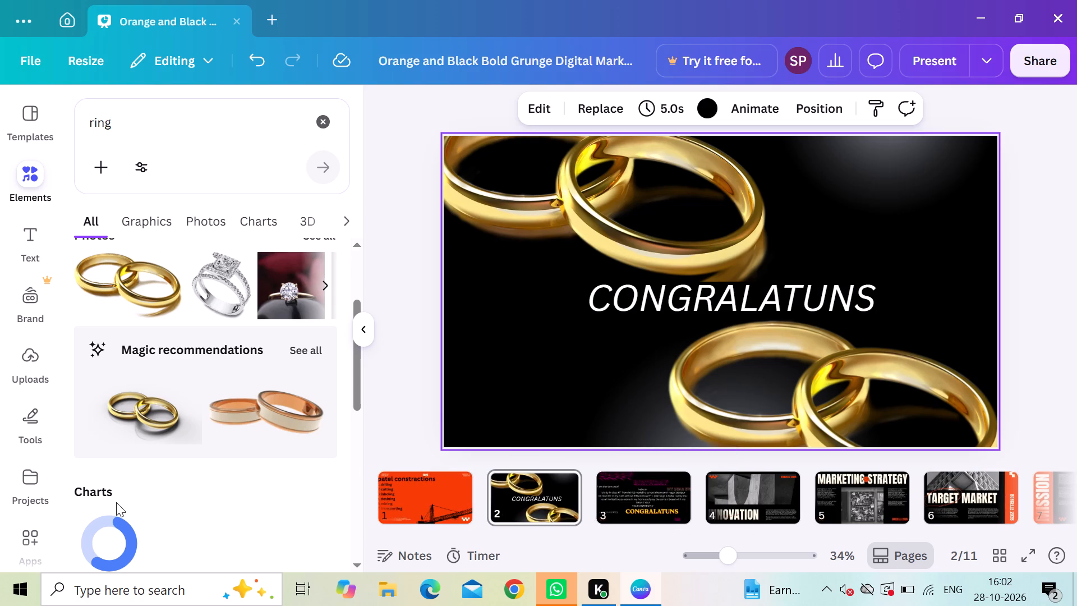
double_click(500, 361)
Clear the "ring" element search and add the recommended illustration of a couple walking hand in hand to page 2.
click(325, 116)
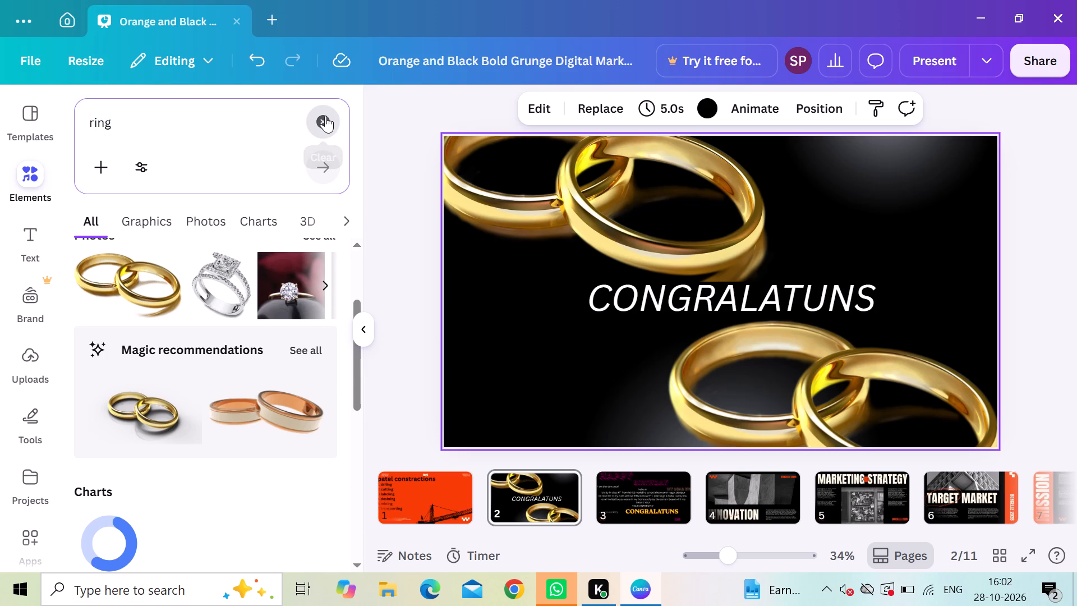
scroll(22, 306, up, 1)
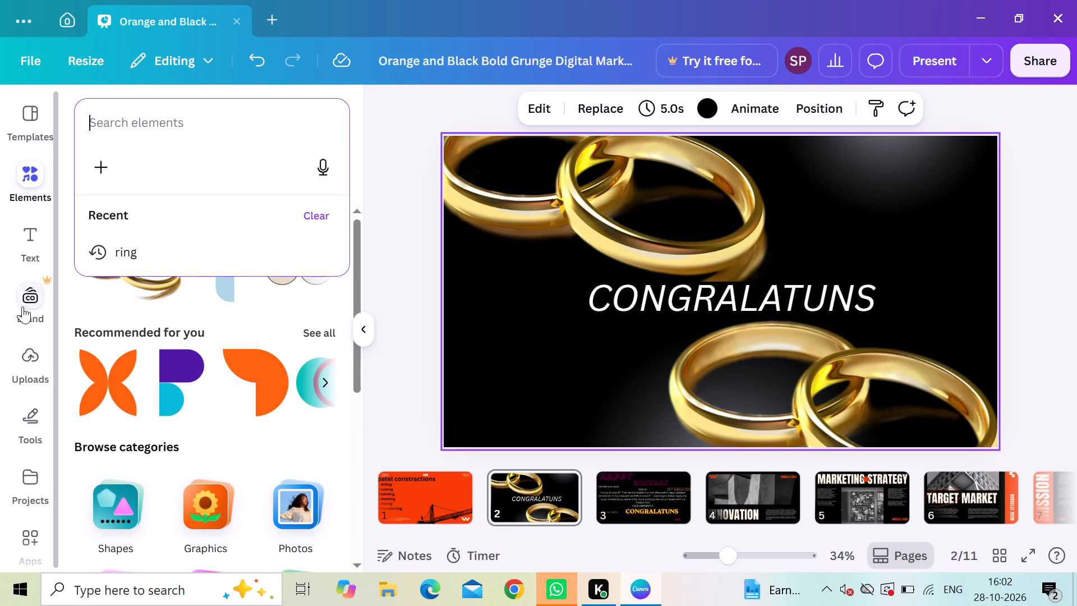
scroll(22, 306, up, 1)
scroll(146, 319, up, 1)
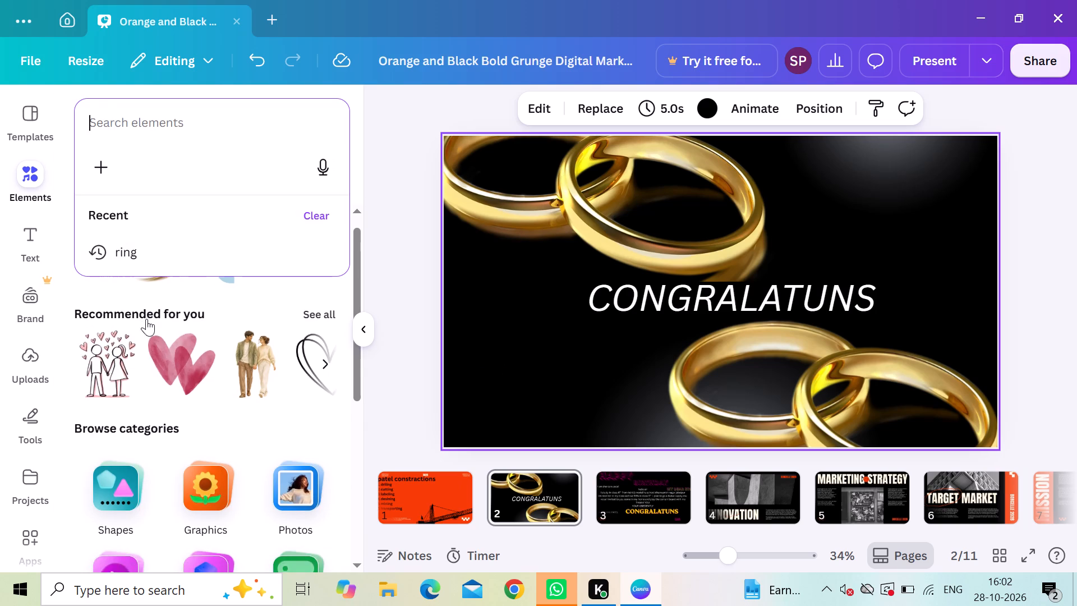
scroll(146, 319, up, 1)
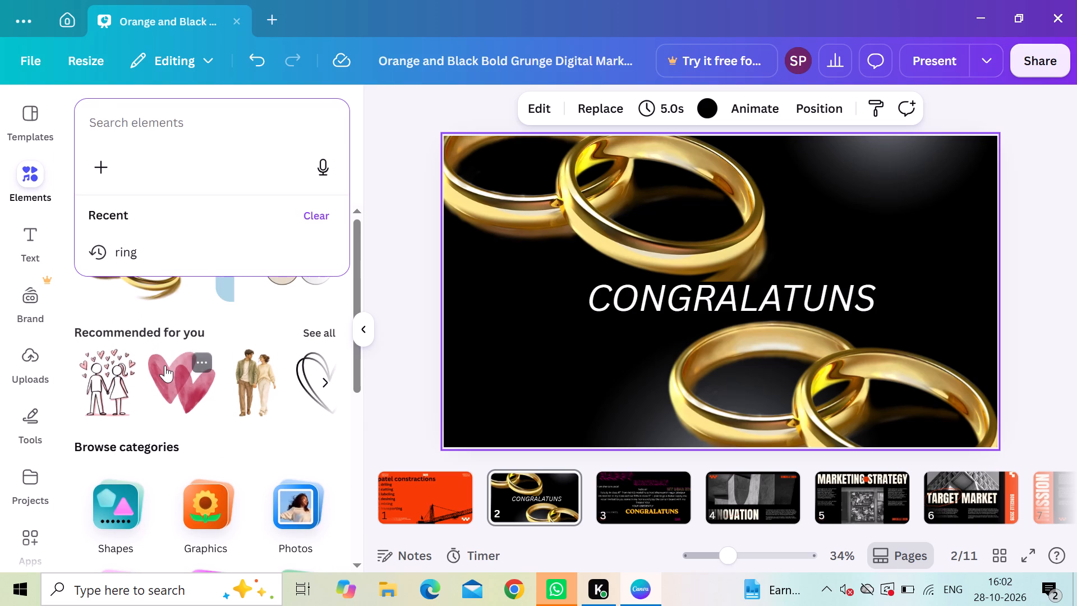
scroll(165, 365, up, 2)
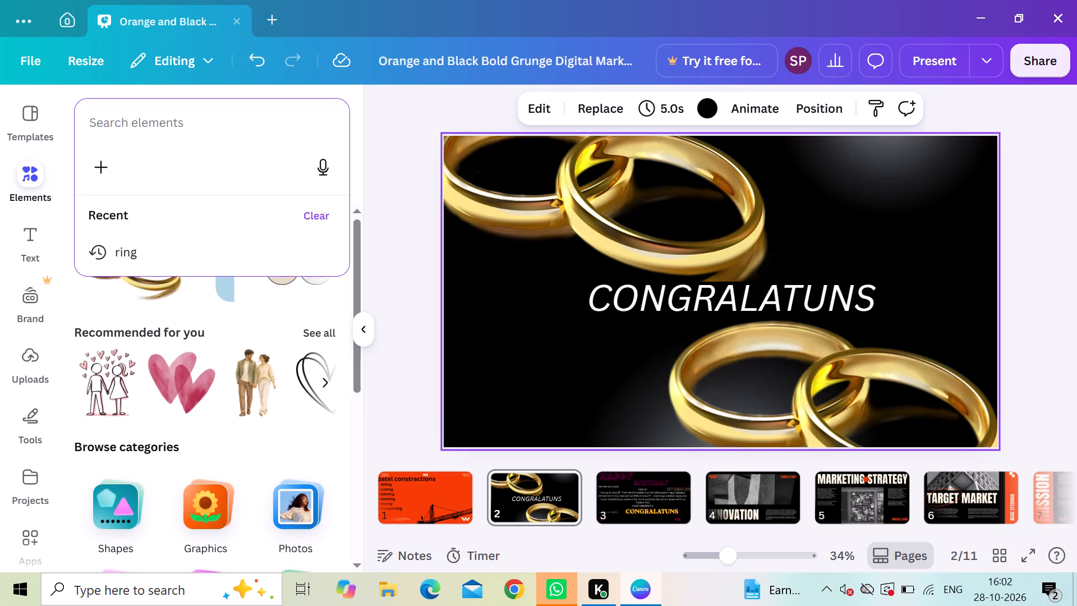
click(145, 121)
drag(145, 121, 198, 175)
drag(198, 175, 246, 333)
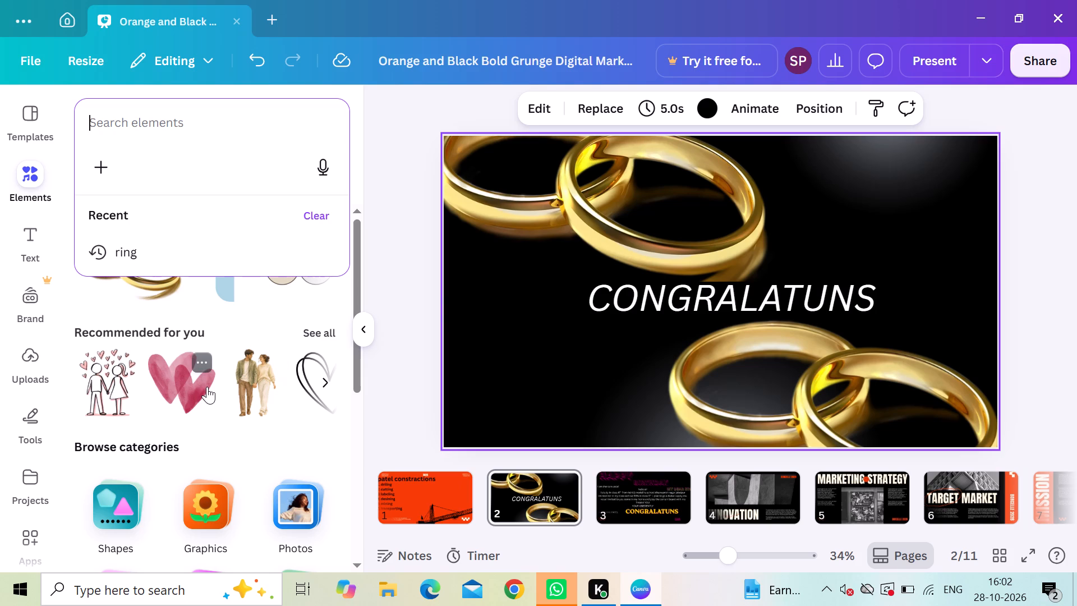
scroll(207, 387, left, 2)
scroll(141, 382, right, 6)
click(239, 389)
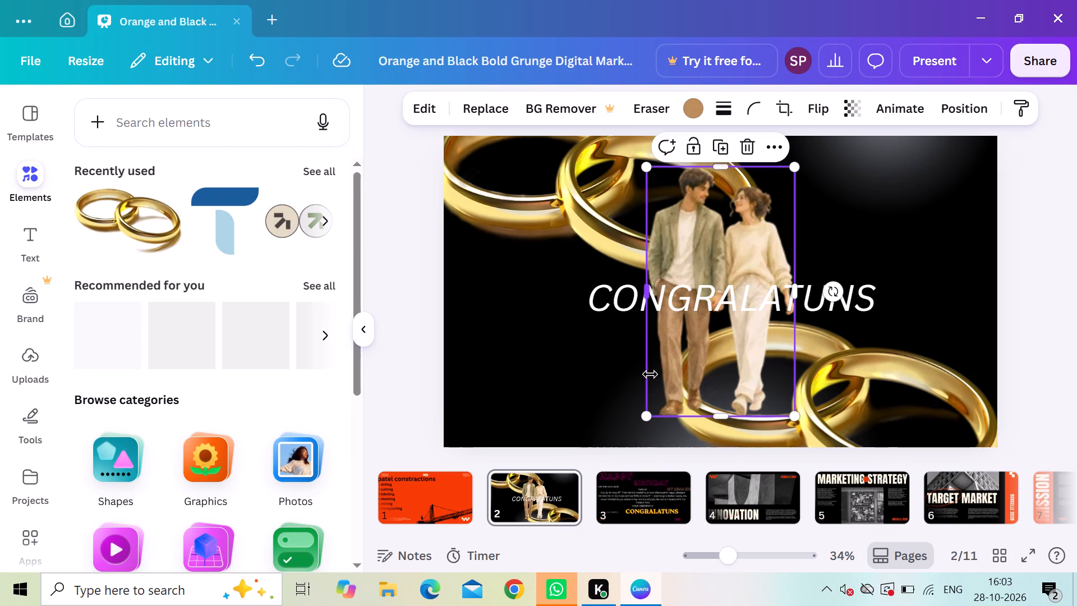
Scale the couple illustration down to about 703 high and adjust its left edge so both figures show in full width.
drag(646, 401, 739, 270)
drag(739, 270, 684, 283)
triple_click(684, 283)
double_click(682, 283)
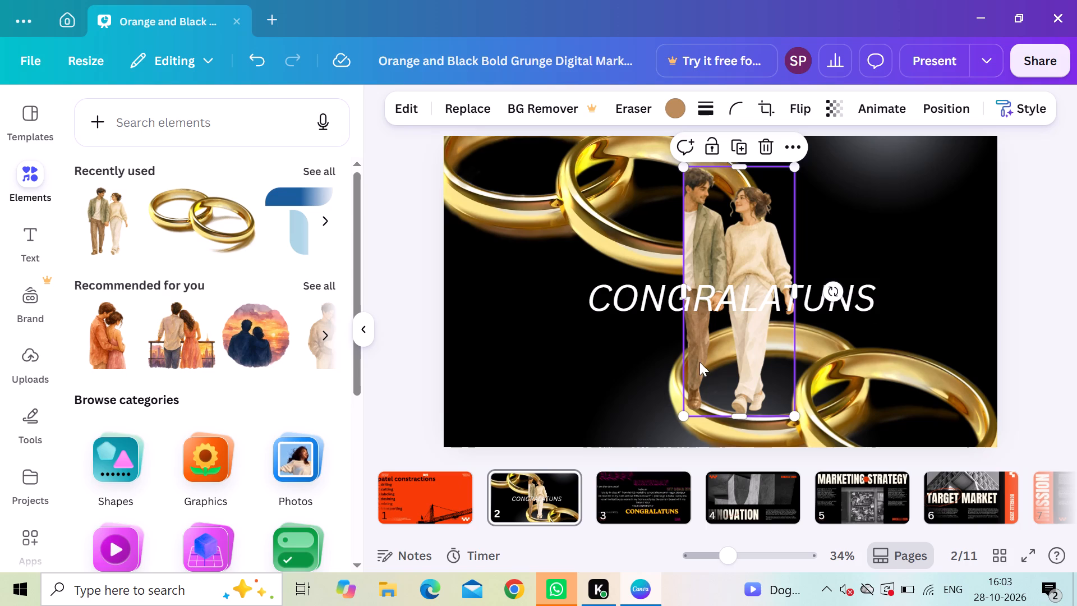
click(678, 399)
drag(682, 418, 664, 405)
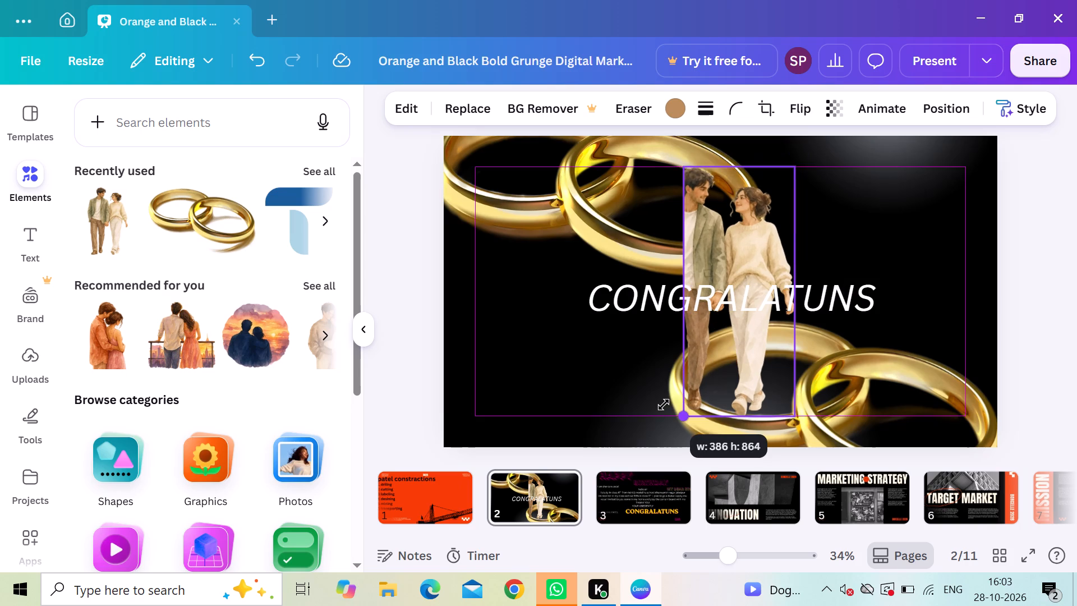
drag(664, 405, 677, 360)
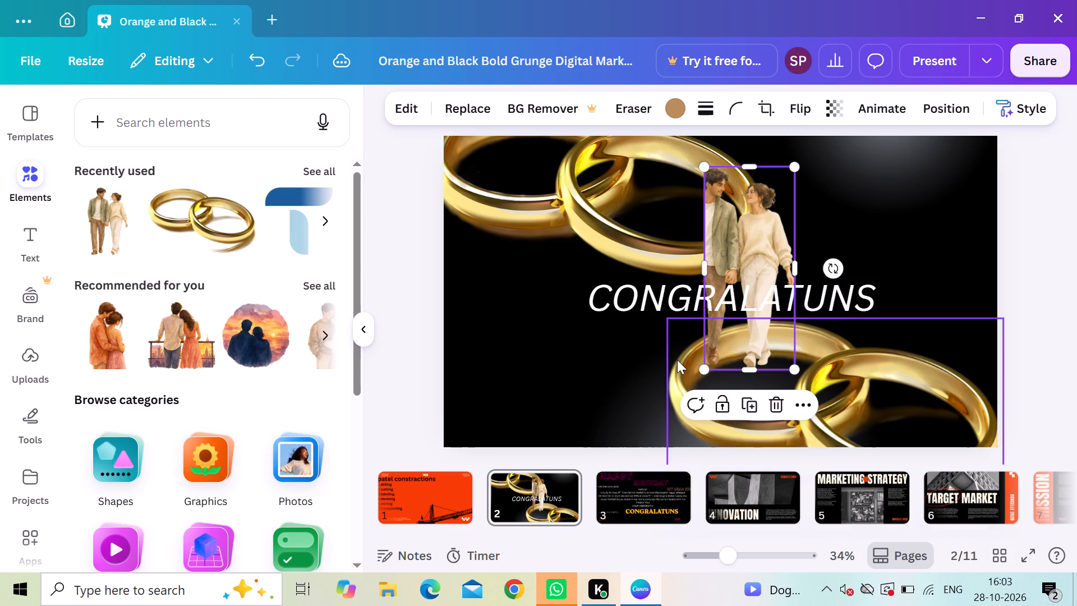
drag(700, 268, 697, 261)
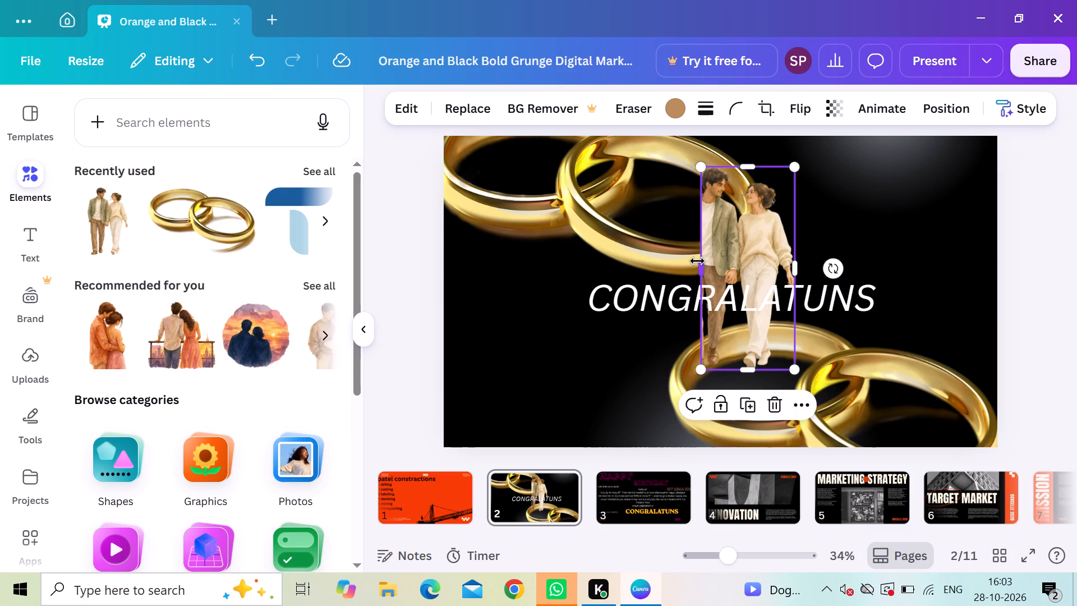
drag(697, 261, 638, 263)
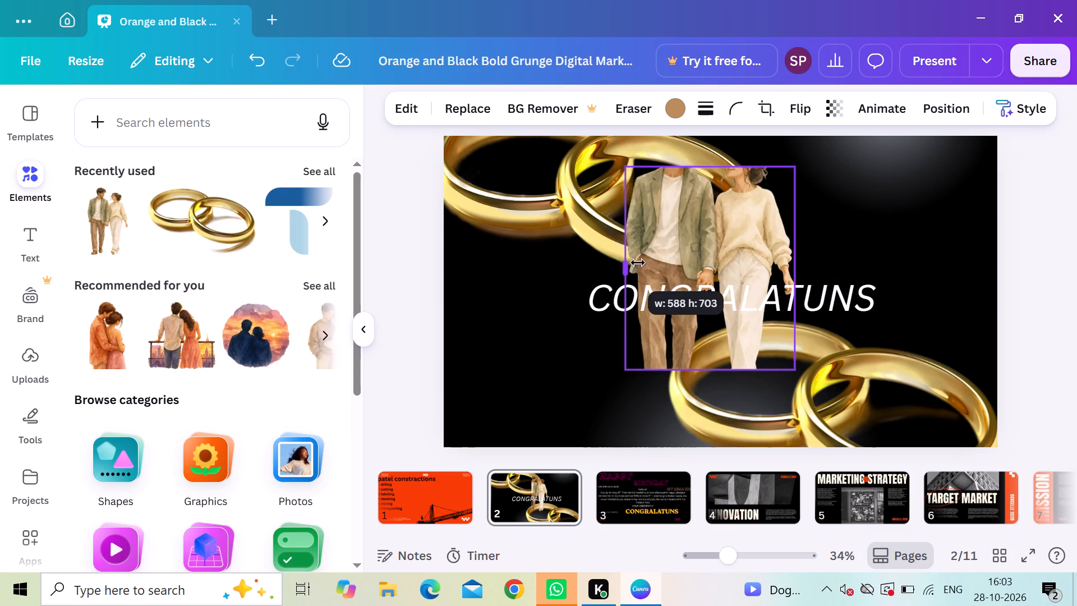
drag(638, 263, 668, 269)
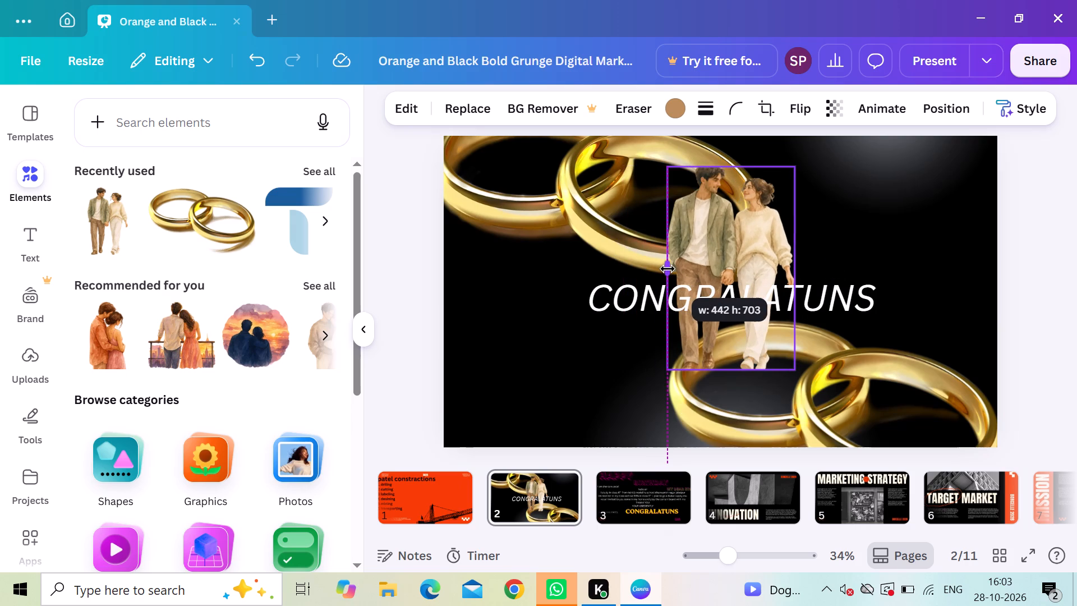
drag(668, 269, 673, 271)
click(924, 265)
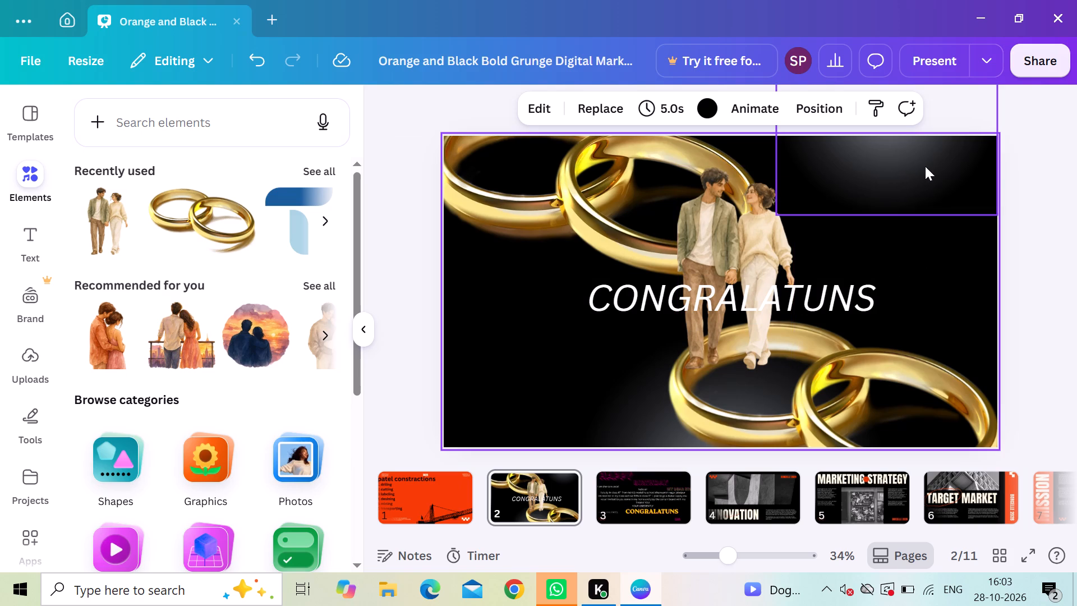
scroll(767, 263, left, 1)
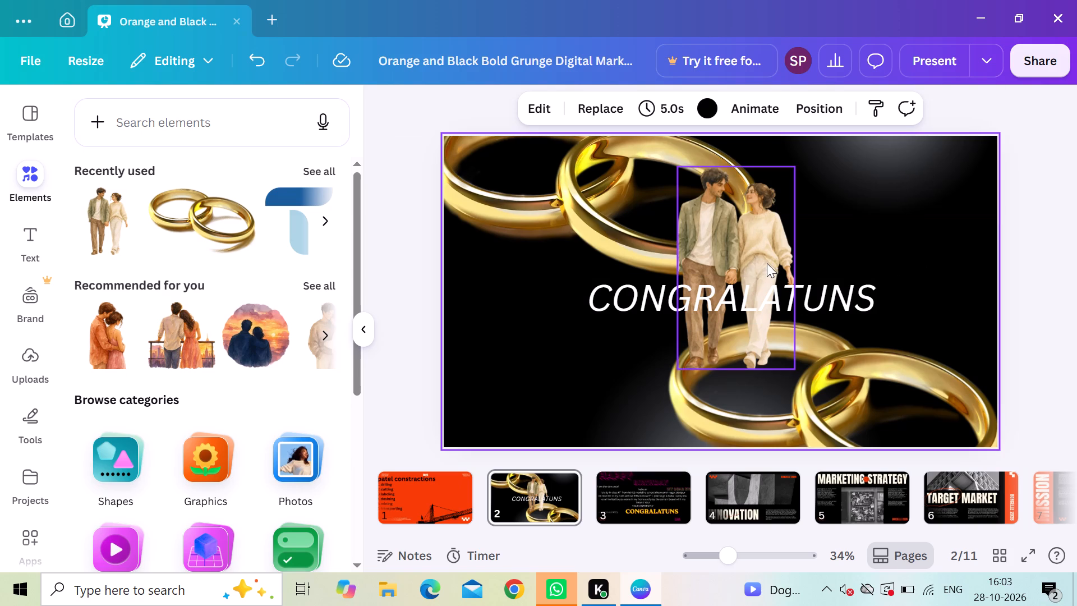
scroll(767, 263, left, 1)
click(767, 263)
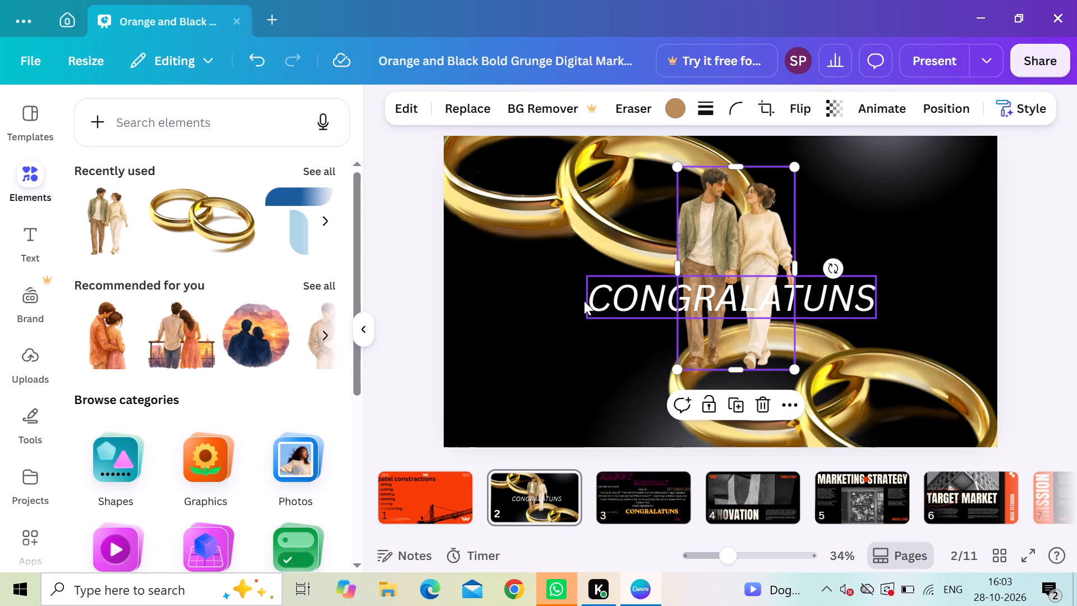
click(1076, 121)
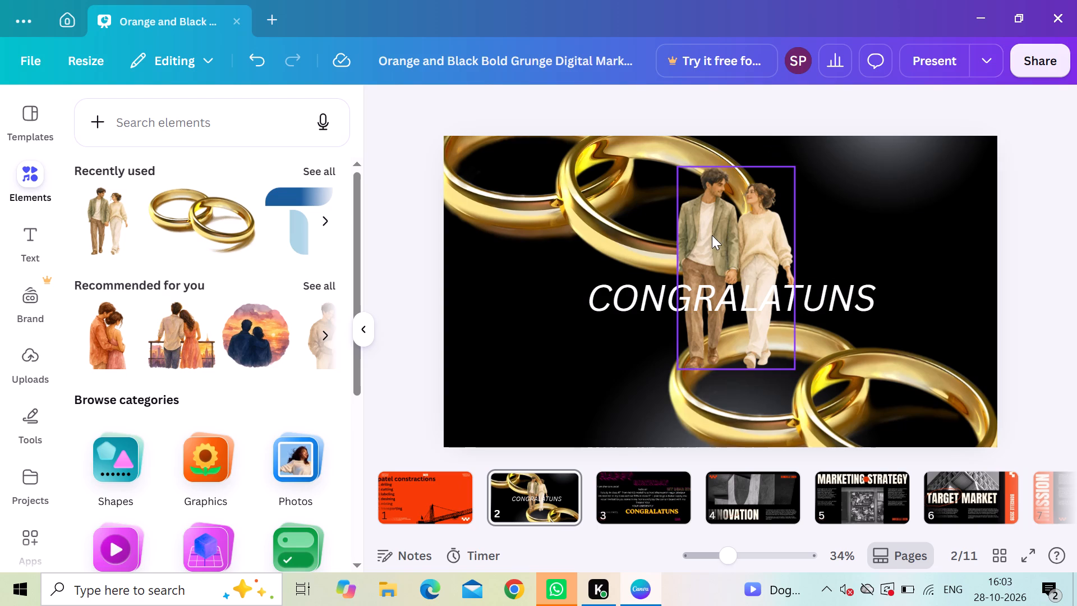
Move the couple illustration into page 2's top-right corner, just past the end of the "CONGRALATUNS" heading.
drag(712, 235, 733, 267)
click(874, 250)
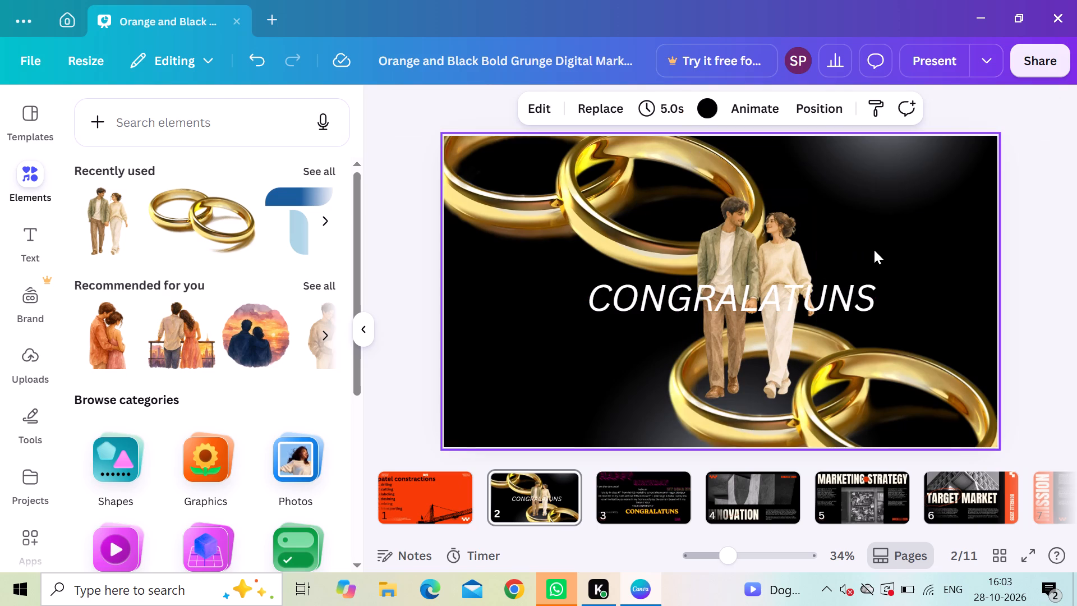
drag(754, 257, 872, 195)
click(876, 194)
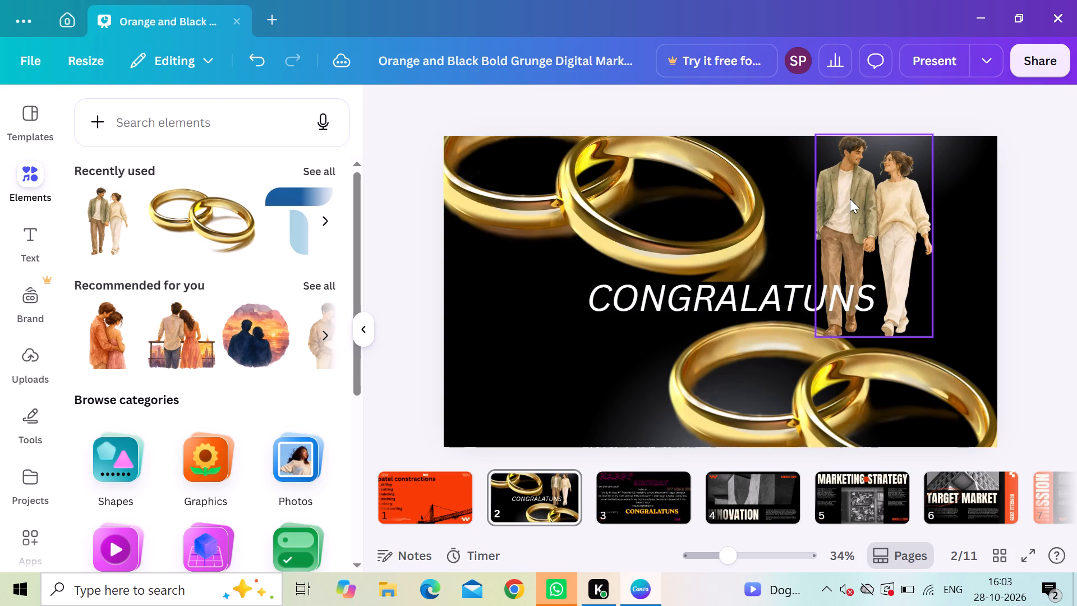
drag(849, 199, 895, 198)
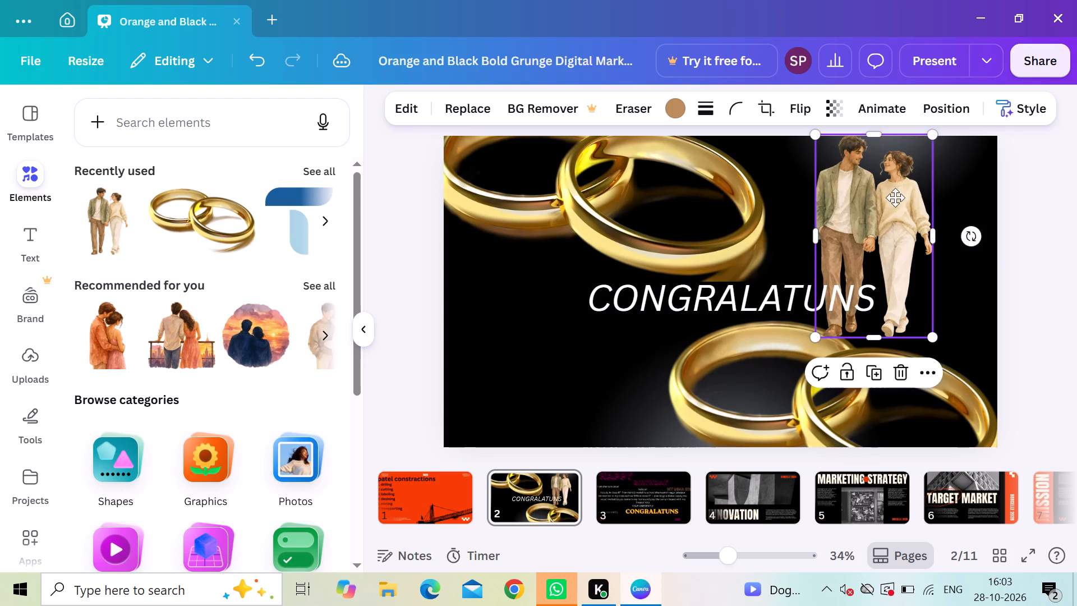
drag(895, 198, 900, 198)
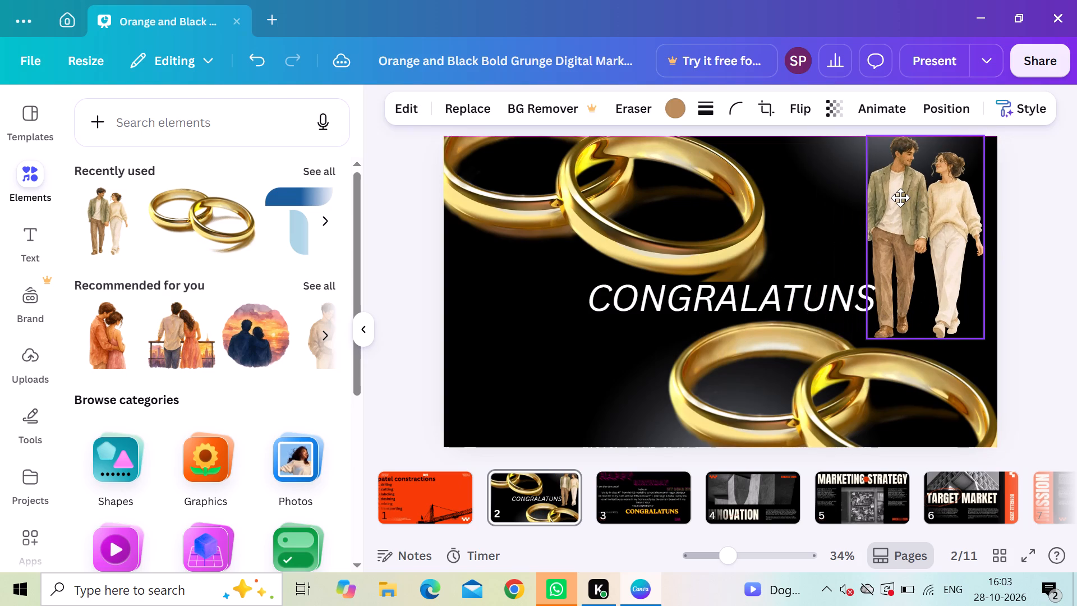
drag(900, 198, 905, 198)
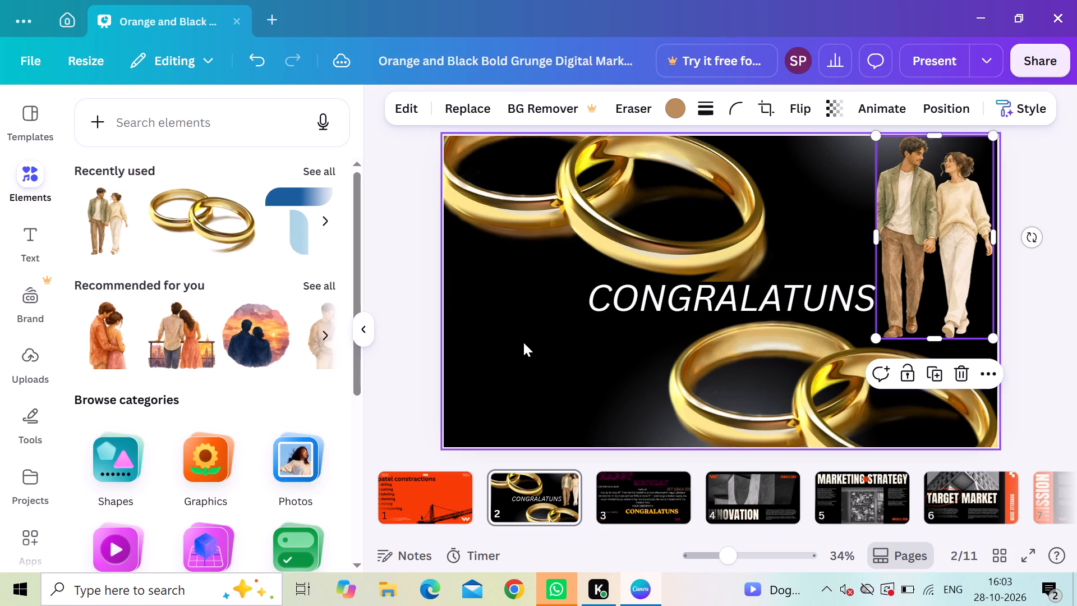
click(523, 342)
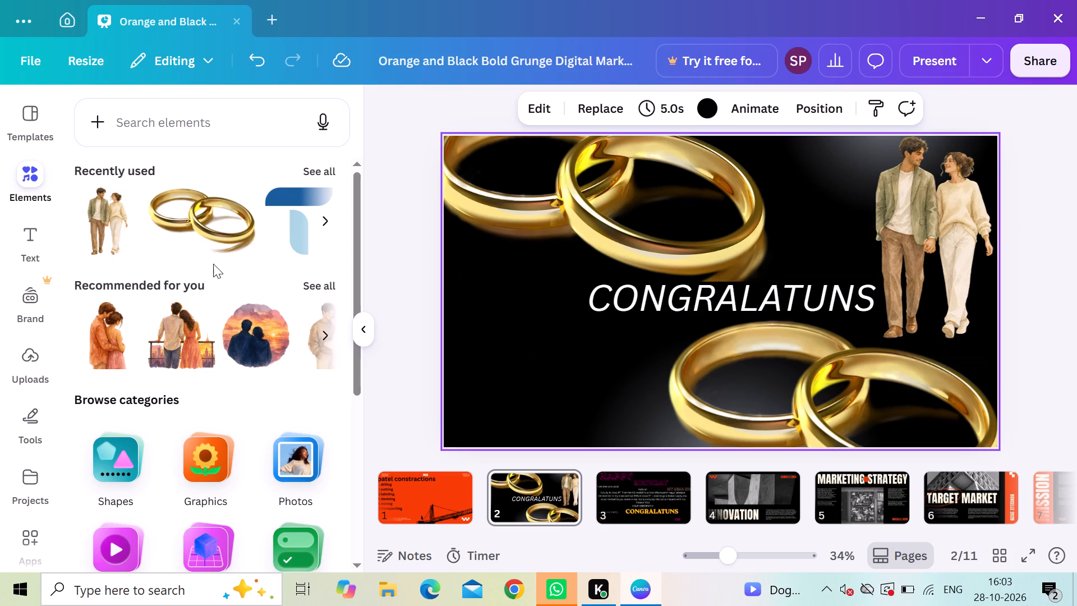
Add a default subheading and a default body text box to page 2.
click(26, 218)
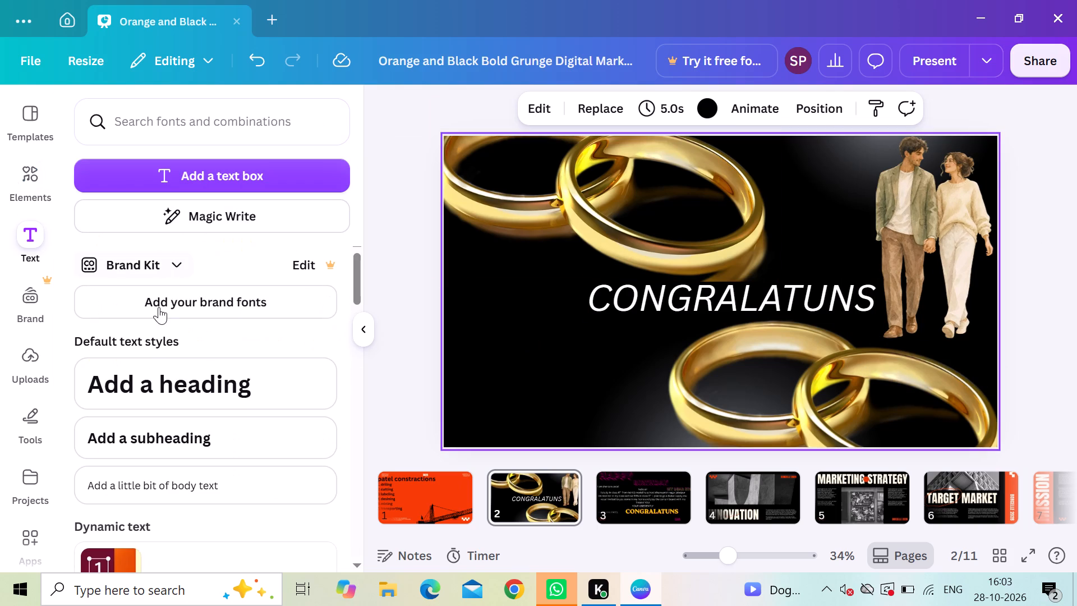
click(148, 444)
click(126, 497)
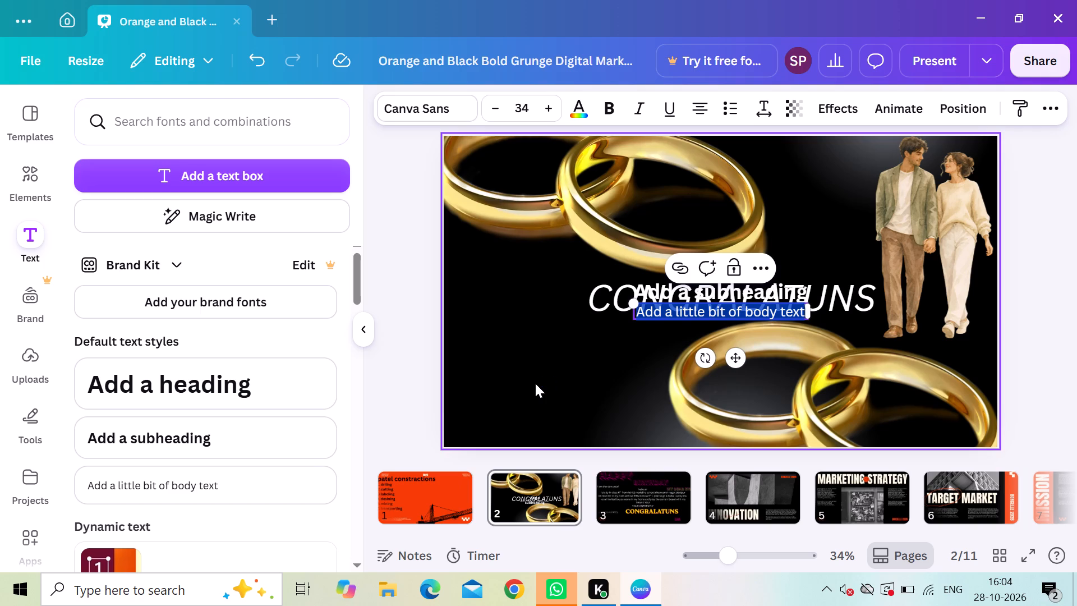
Replace the body text placeholder with "ocngralatuns for ring cermony".
text(ocng)
text(ralat)
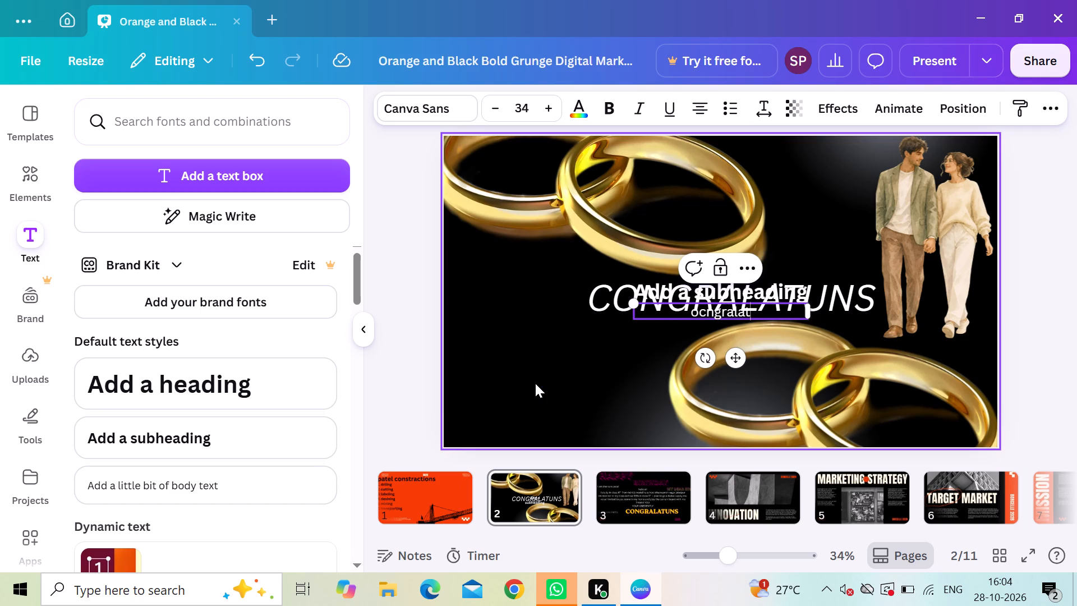
text(un)
text(s)
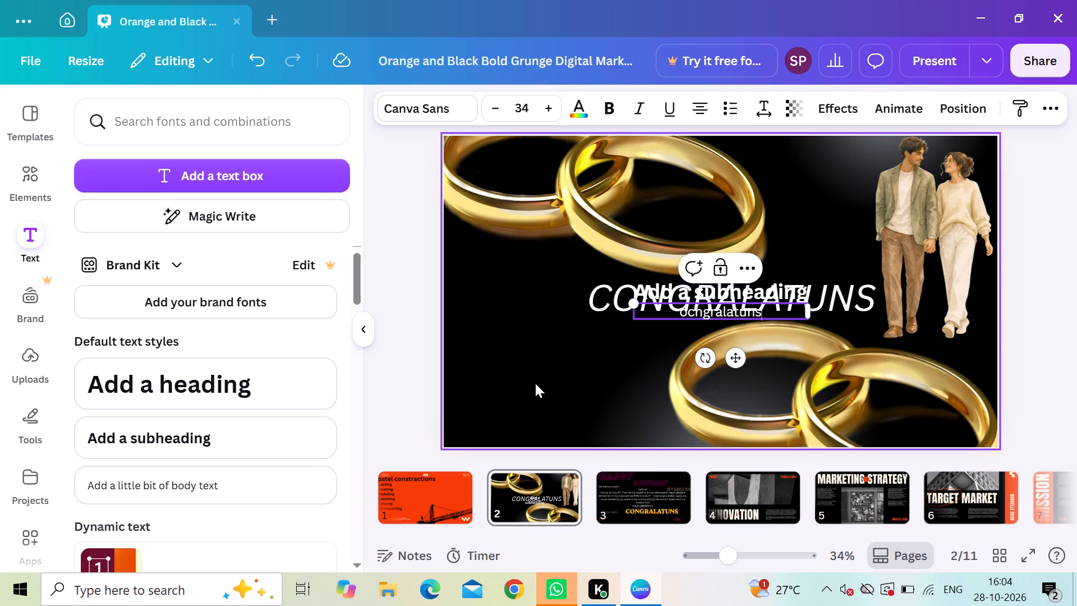
key(space)
text(for)
key(space)
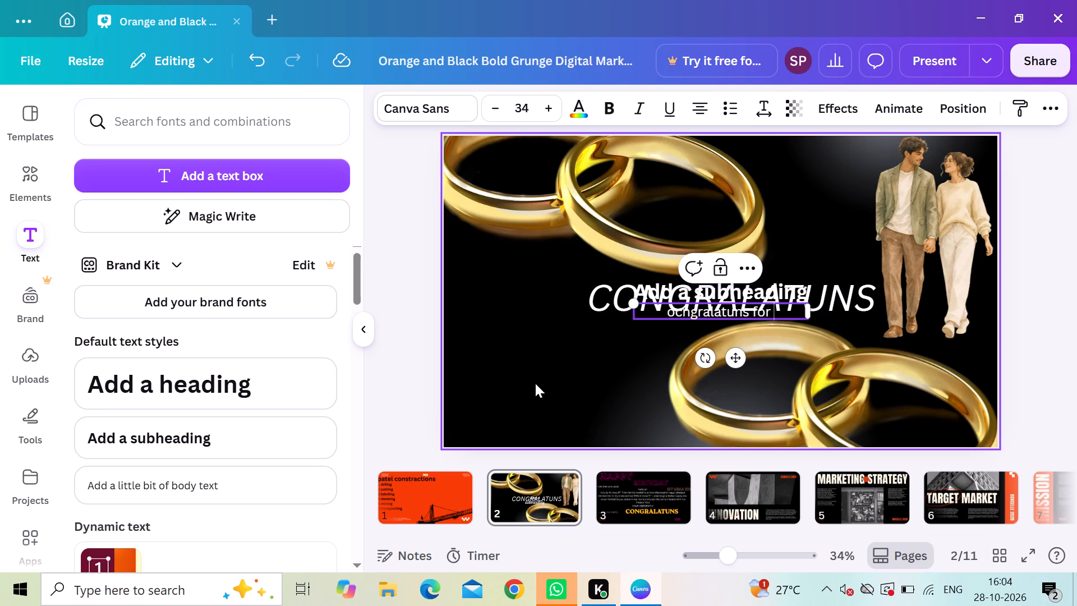
text(roi)
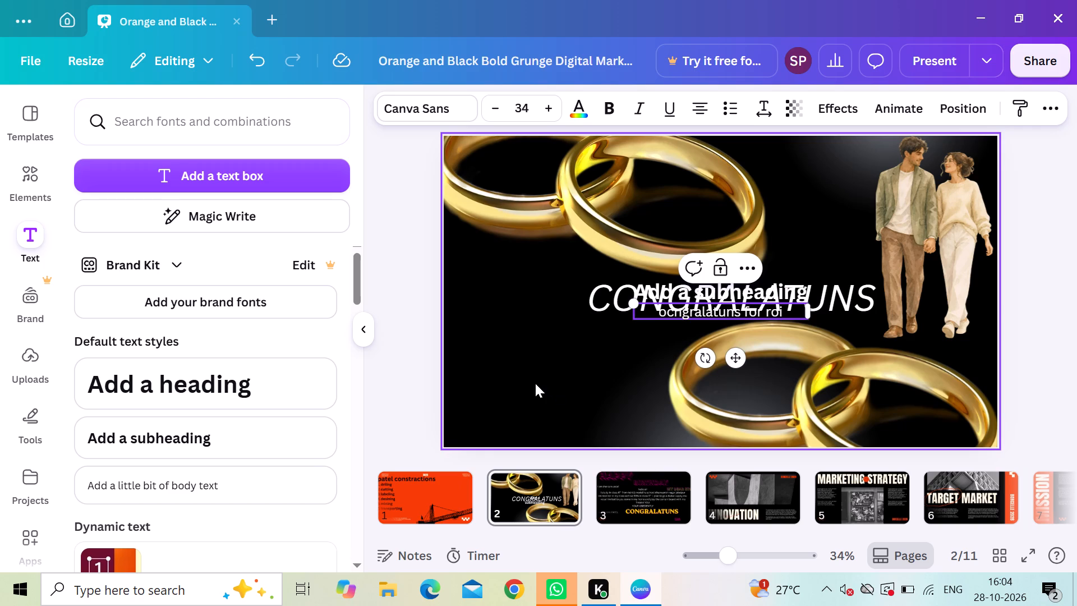
key(BackSpace)
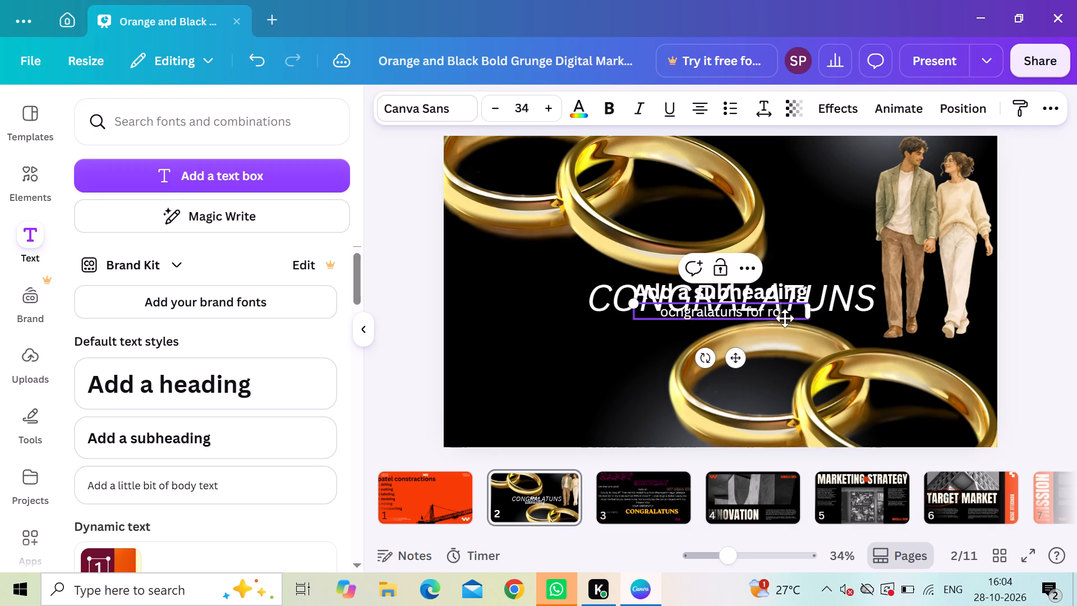
key(BackSpace)
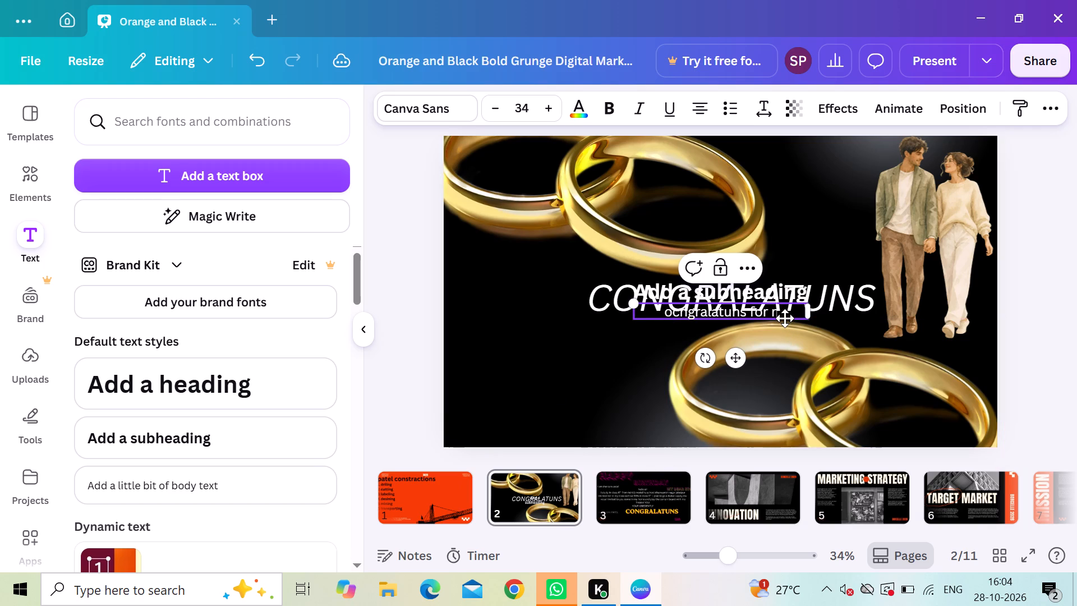
text(in)
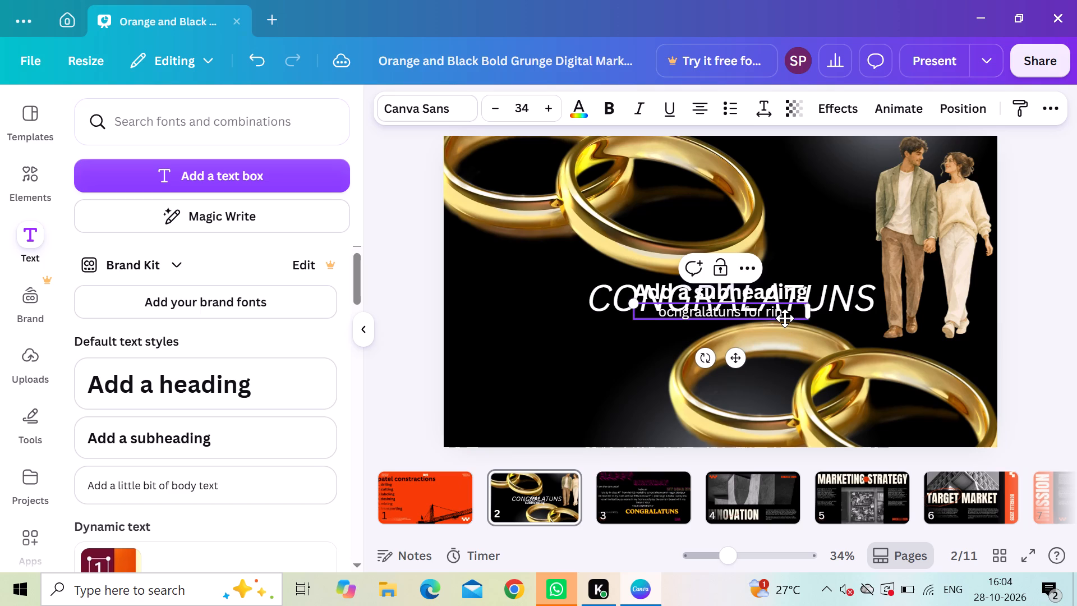
text(g)
key(space)
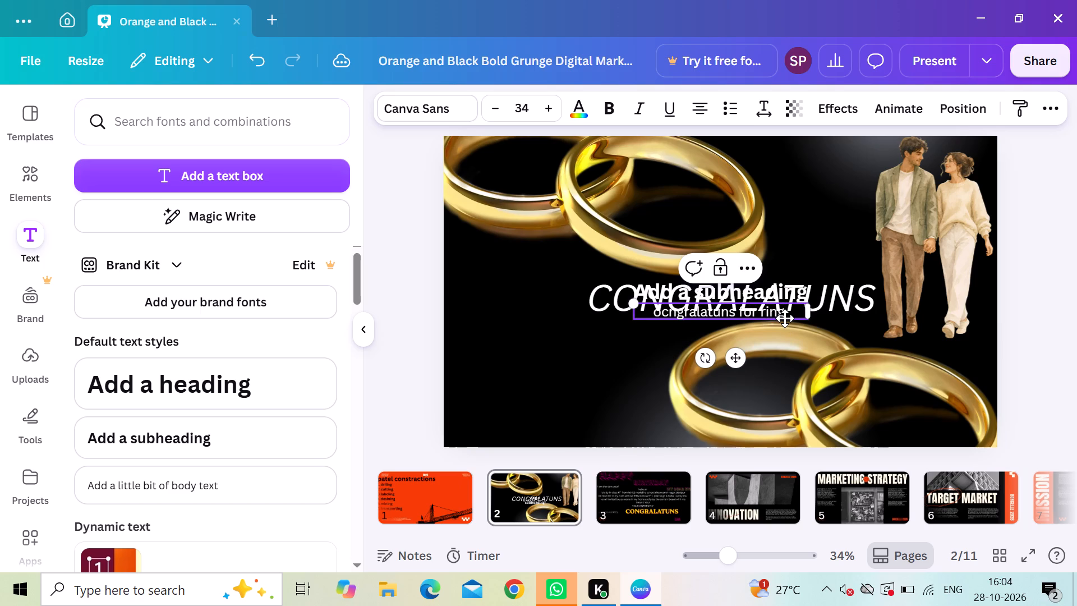
key(c)
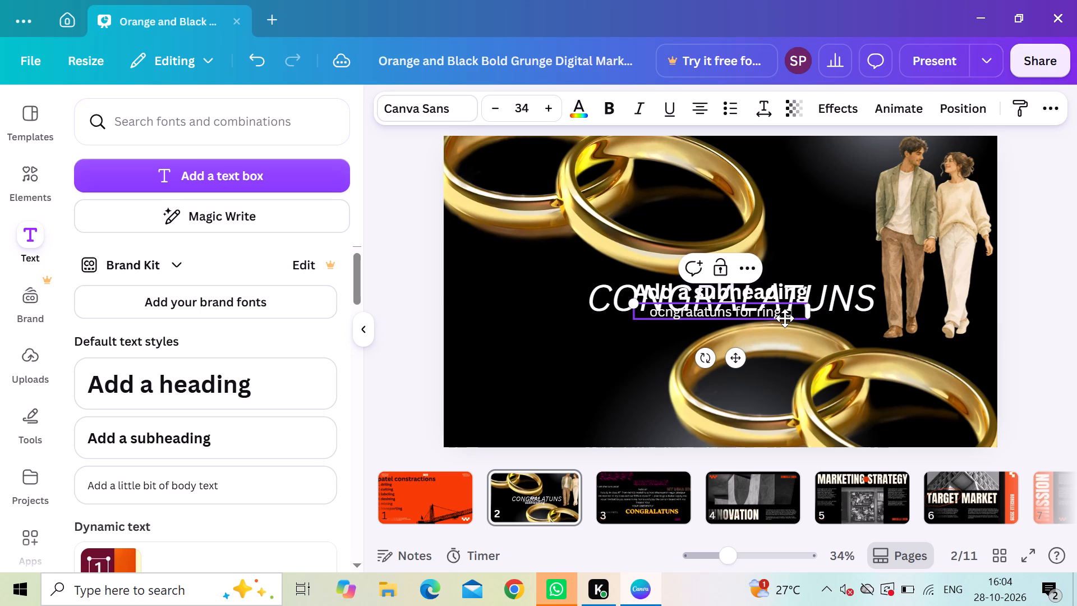
text(ermon)
text(y)
key(space)
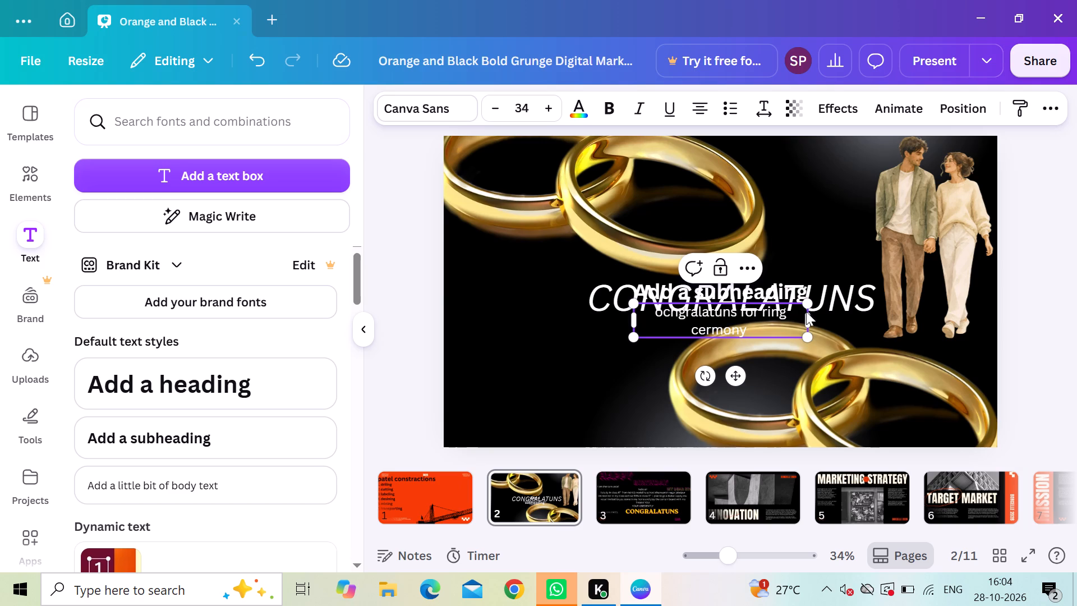
Delete the word "ocngralatuns" from the body text, keeping only "for ring cermony".
click(734, 312)
key(BackSpace)
key(BackSpace)
key(BackSpace)
key(BackSpace)
key(BackSpace)
key(BackSpace)
key(BackSpace)
key(BackSpace)
key(BackSpace)
key(BackSpace)
key(BackSpace)
key(BackSpace)
key(BackSpace)
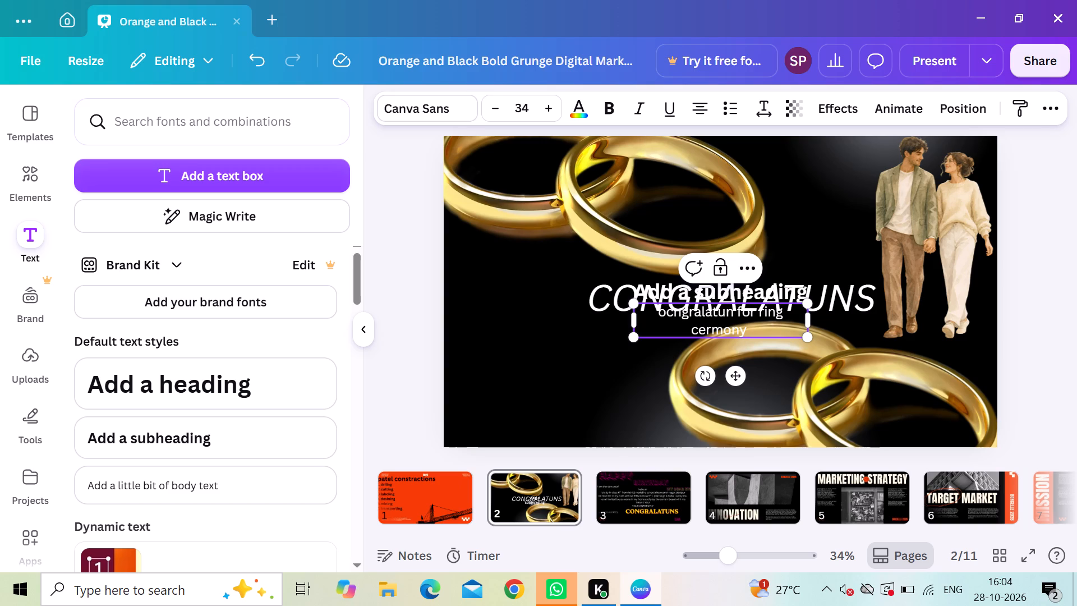
key(BackSpace)
key(BackSpace)
key(BackSpace)
key(BackSpace)
key(BackSpace)
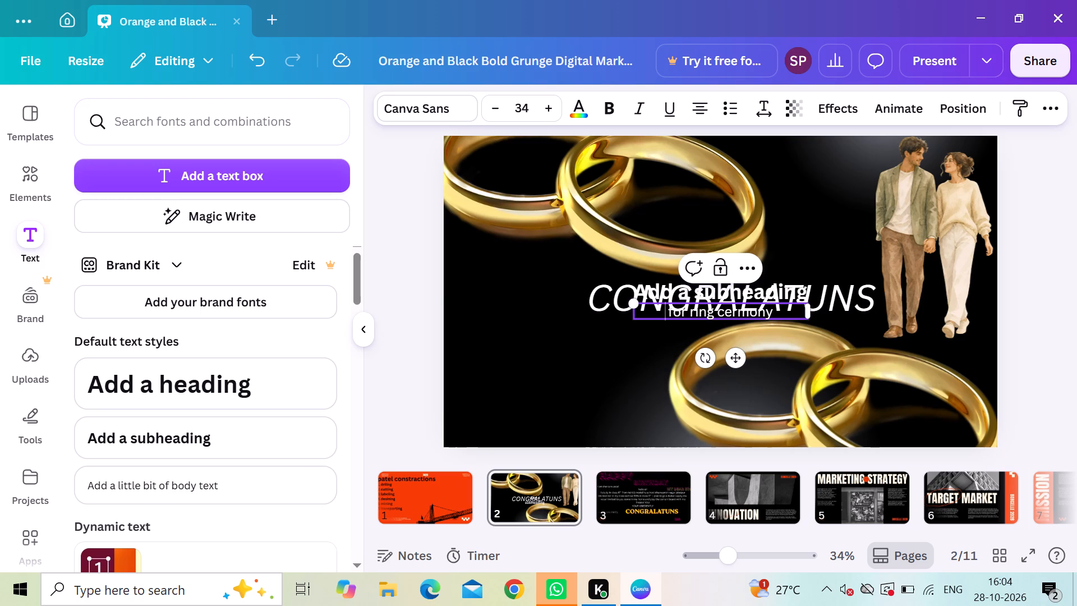
Shift the "for ring cermony" text toward the start of the "CONGRALATUNS" heading and enlarge it to about size 52.9.
drag(737, 315, 667, 290)
double_click(645, 283)
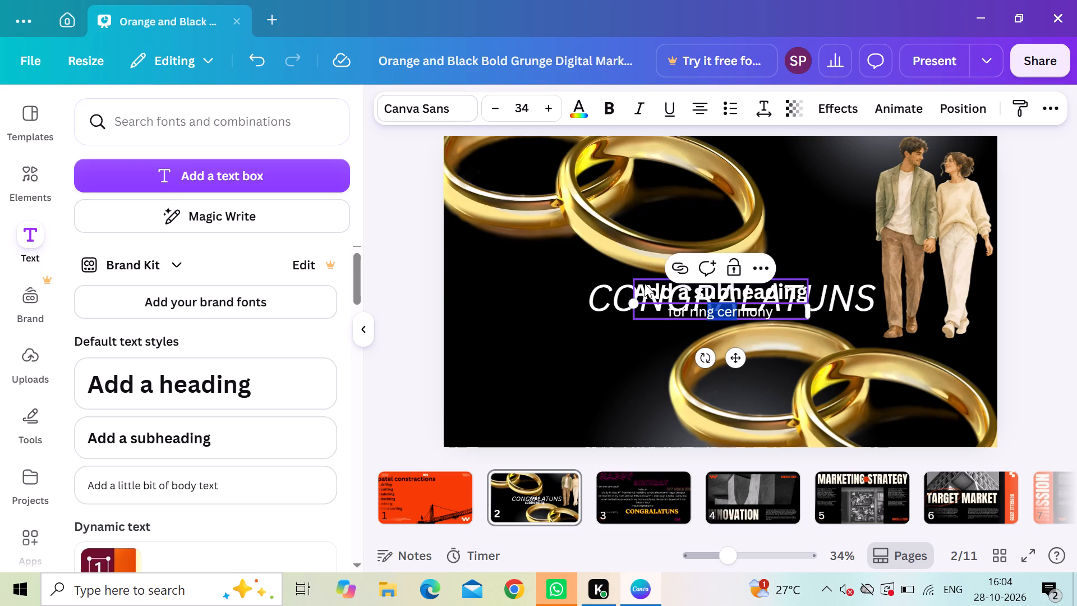
click(526, 274)
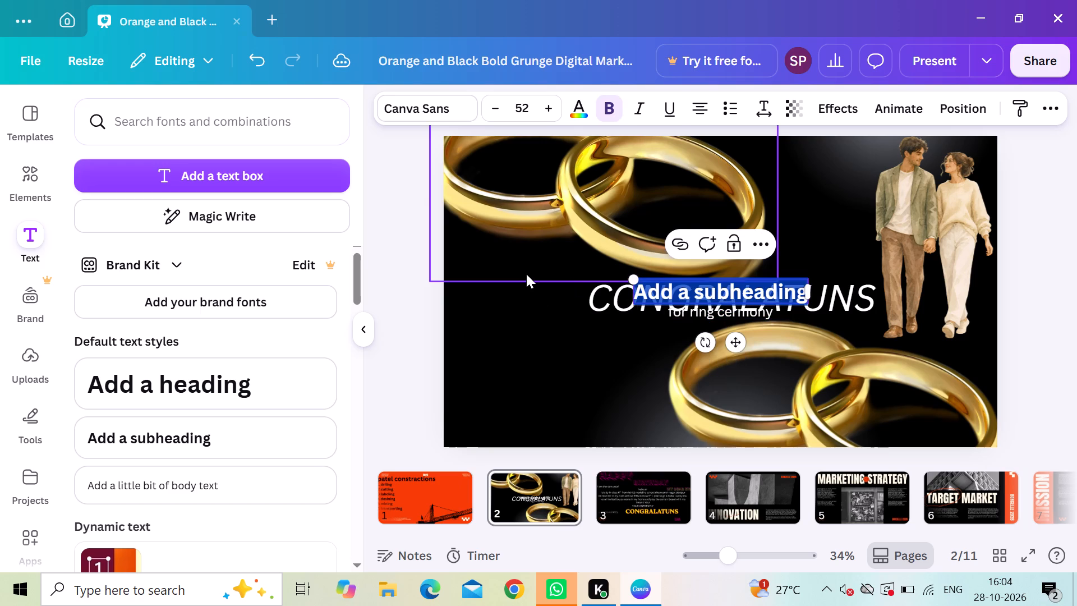
click(539, 294)
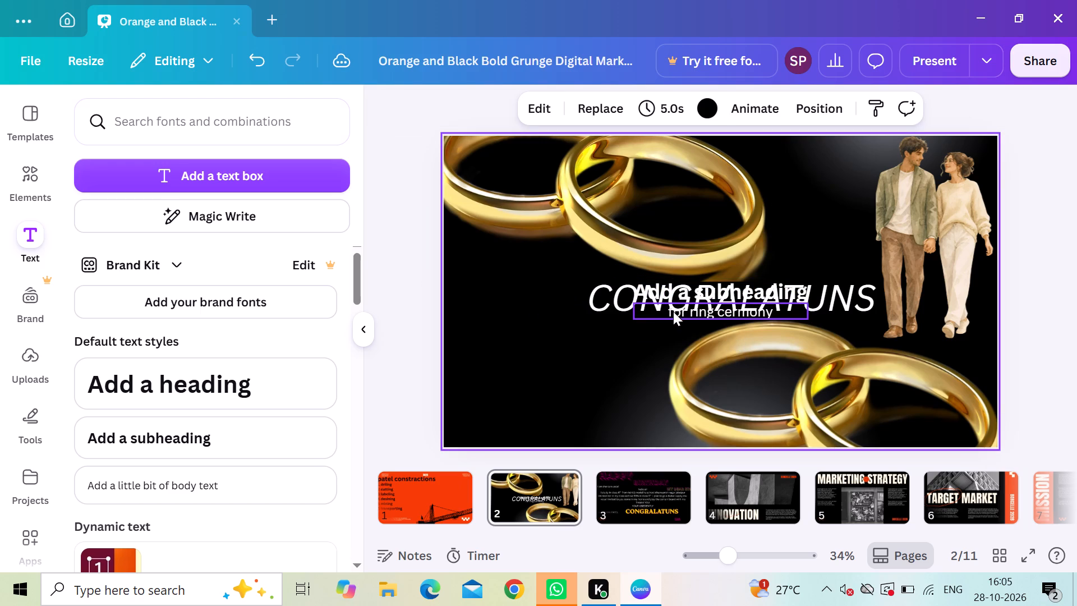
click(673, 311)
drag(673, 311, 612, 293)
double_click(612, 293)
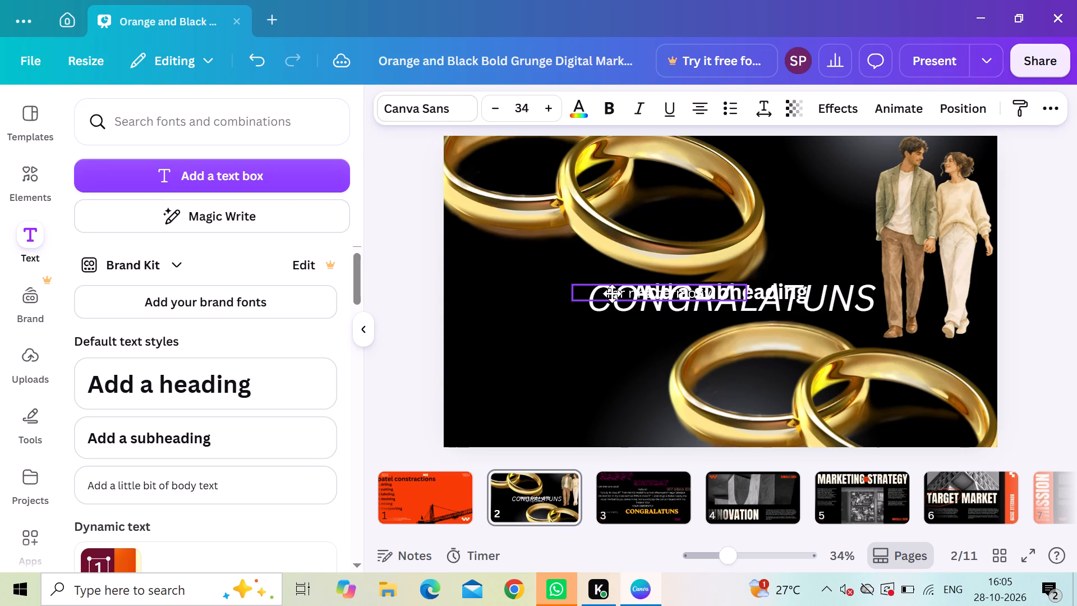
drag(569, 286, 481, 236)
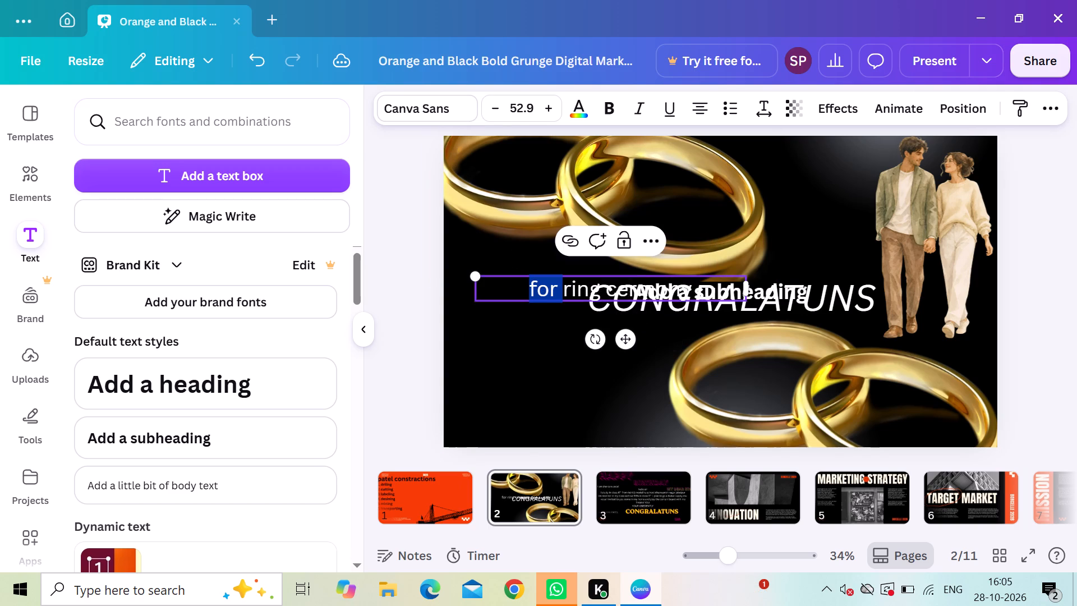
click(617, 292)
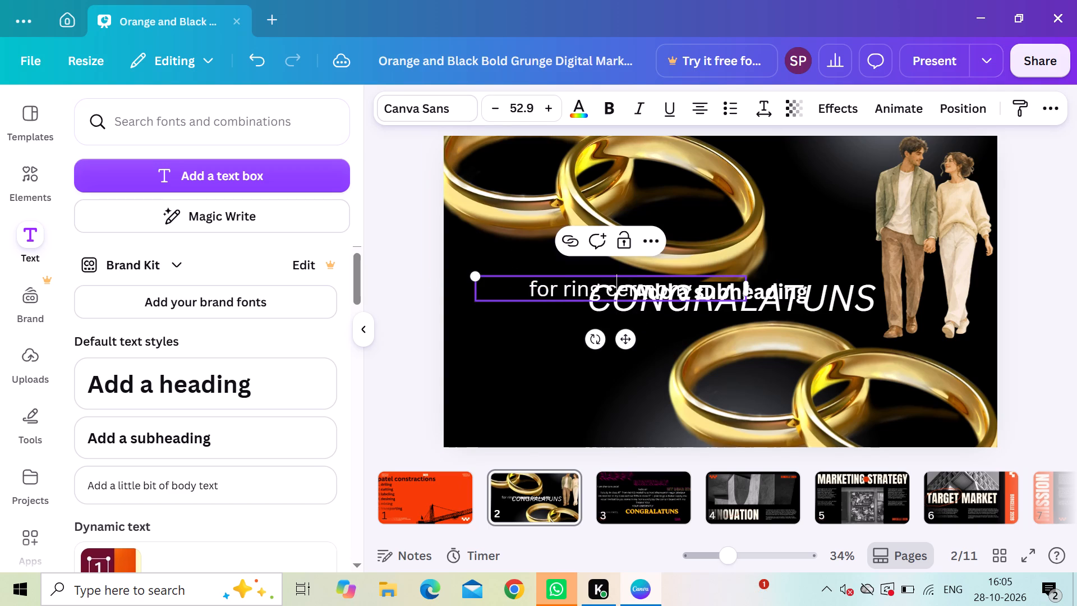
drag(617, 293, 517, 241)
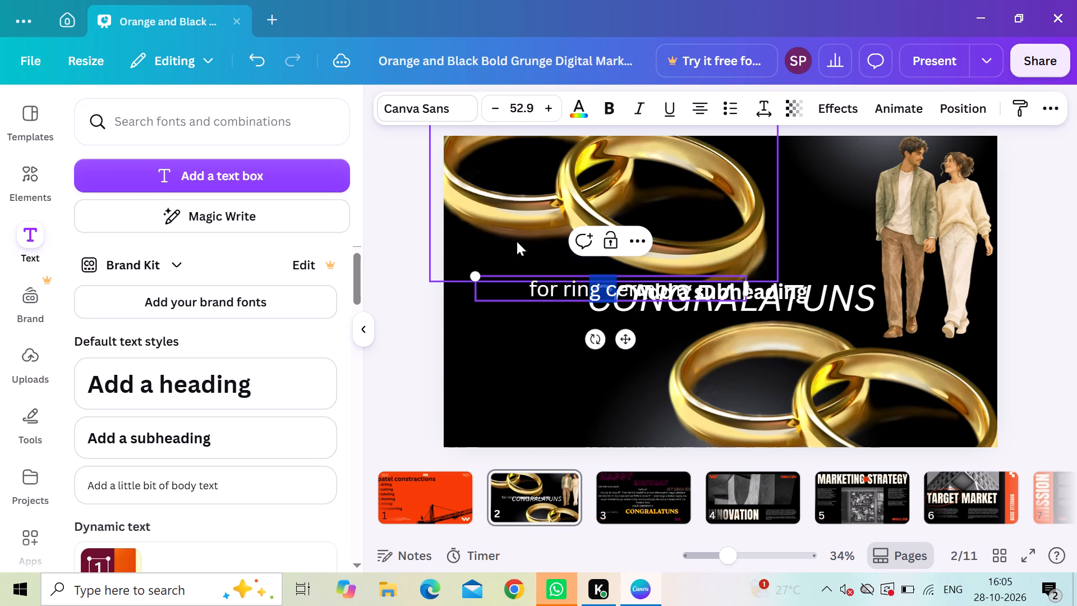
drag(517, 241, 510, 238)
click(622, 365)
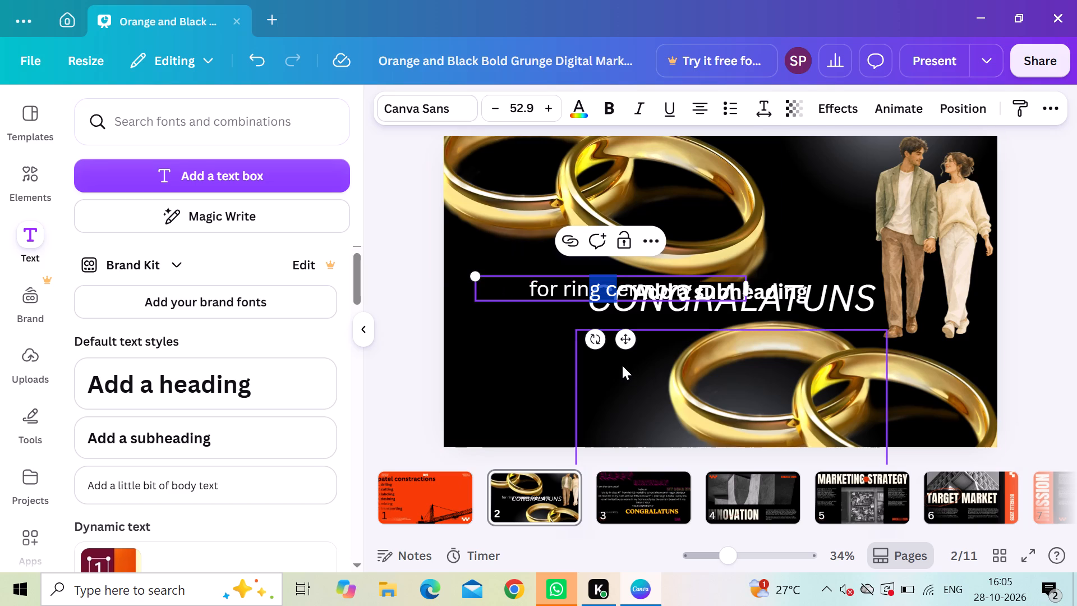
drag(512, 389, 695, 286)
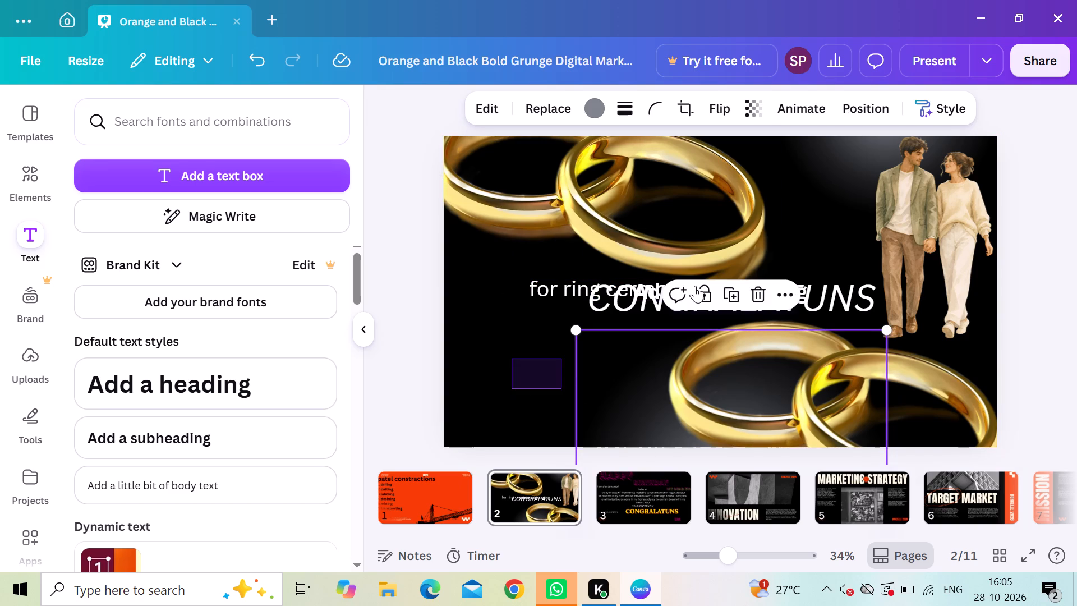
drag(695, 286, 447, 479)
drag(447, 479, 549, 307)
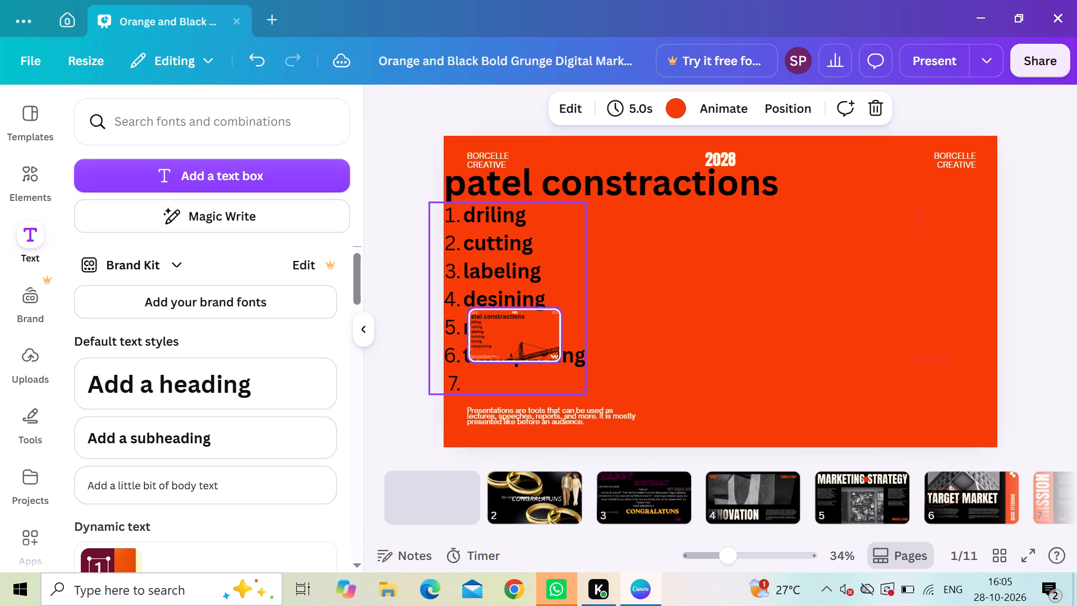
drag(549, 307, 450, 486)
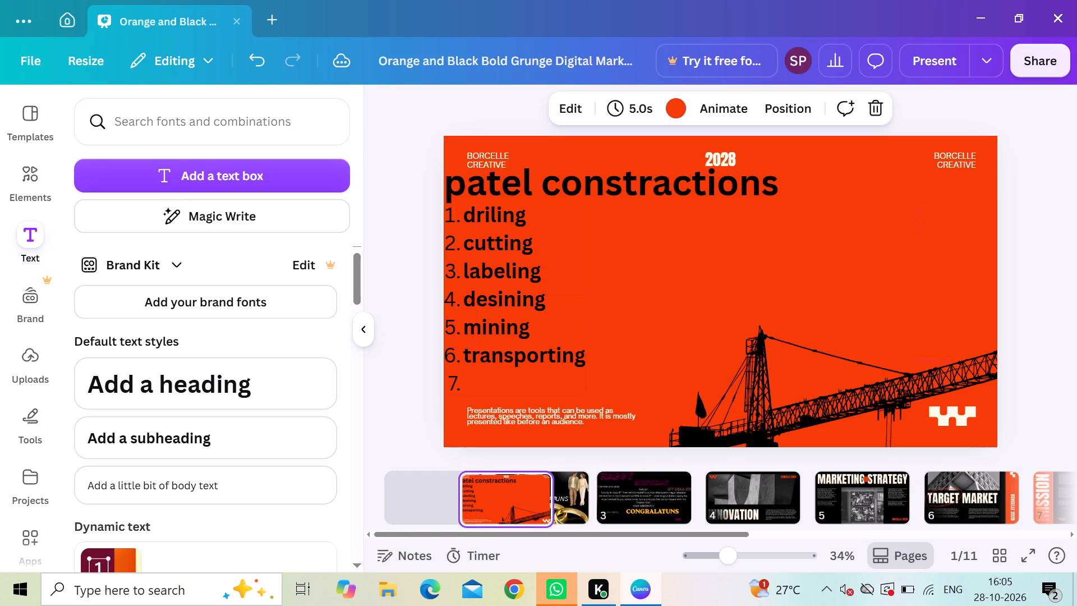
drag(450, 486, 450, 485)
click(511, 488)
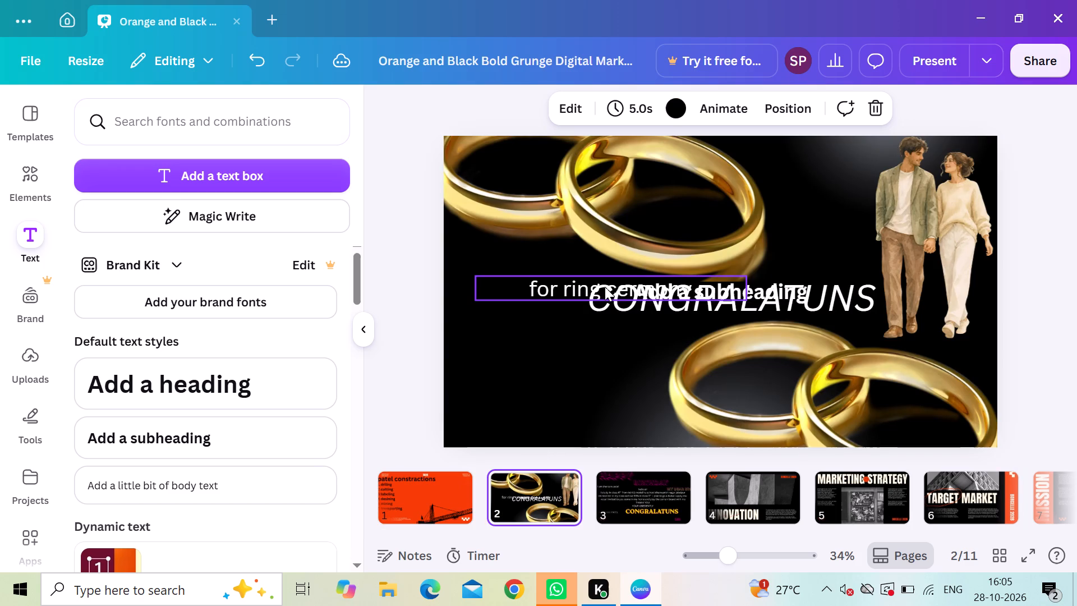
Move the "for ring cermony" text above the heading, over the lower edge of the upper gold rings near the page's left side.
drag(605, 287, 531, 254)
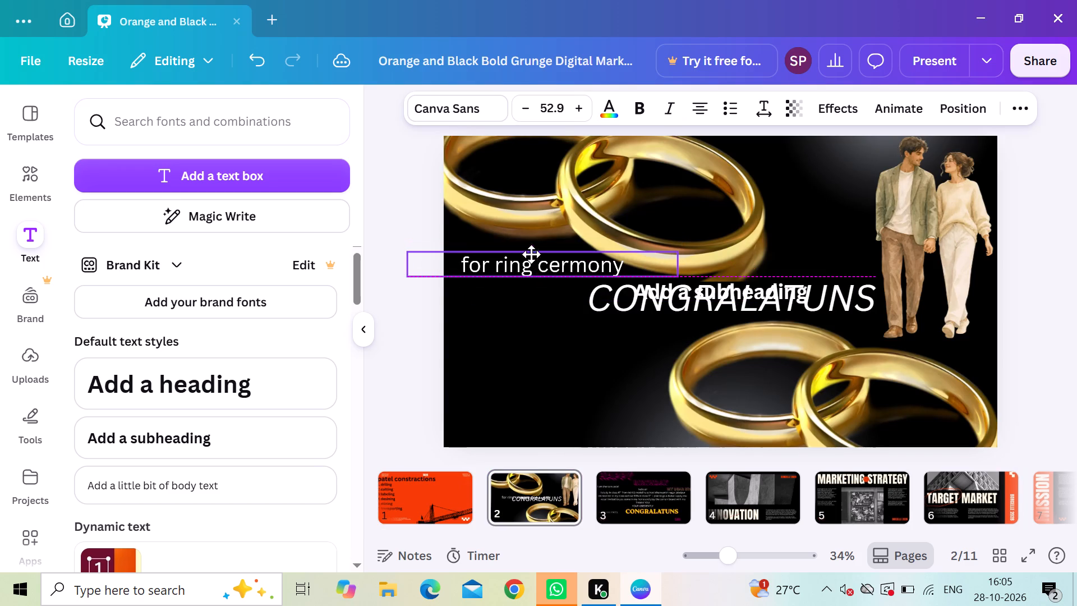
drag(531, 254, 528, 250)
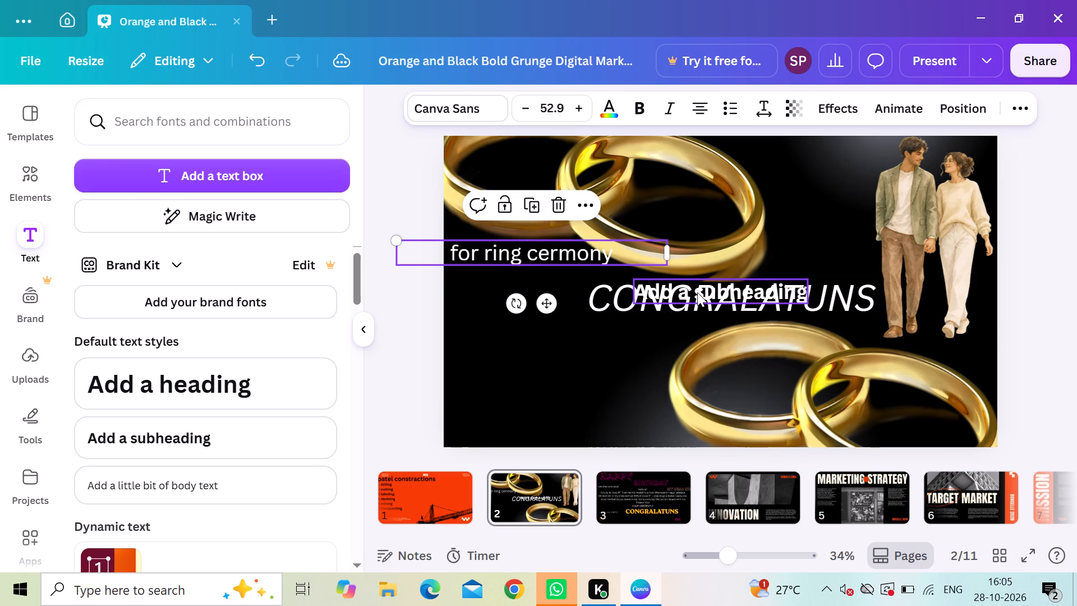
Delete the placeholder "Add a subheading" text overlapping the "CONGRALATUNS" heading.
click(697, 292)
click(755, 246)
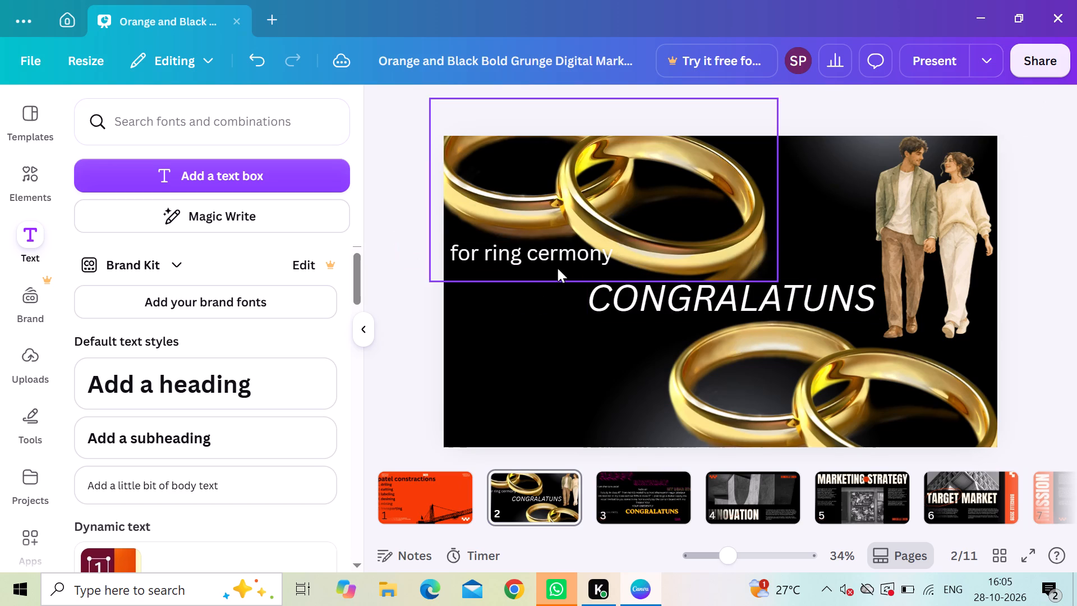
Select the "for ring cermony" text on page 2.
click(484, 254)
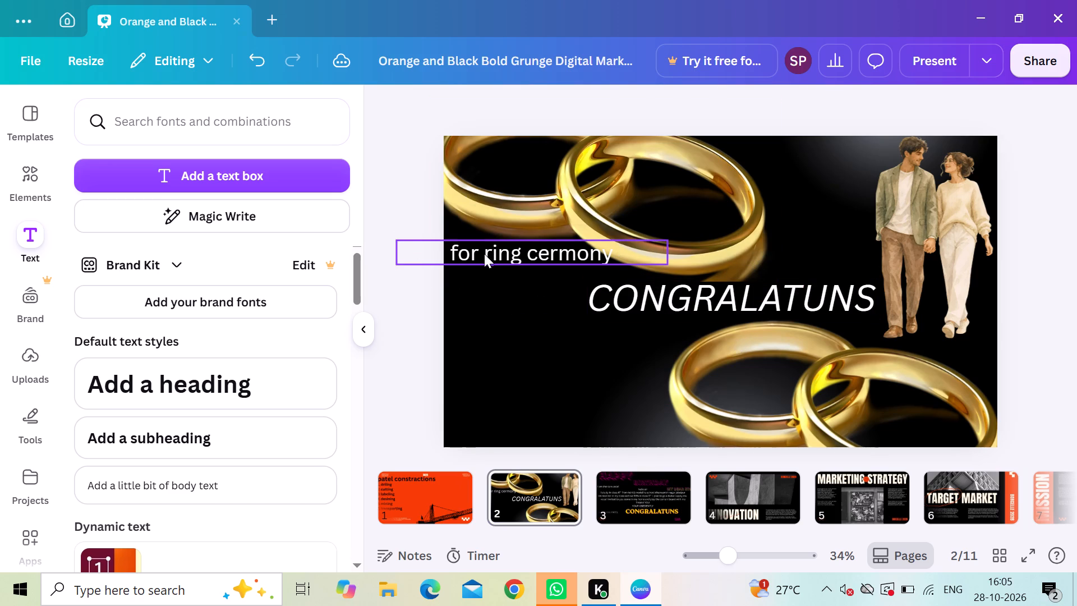
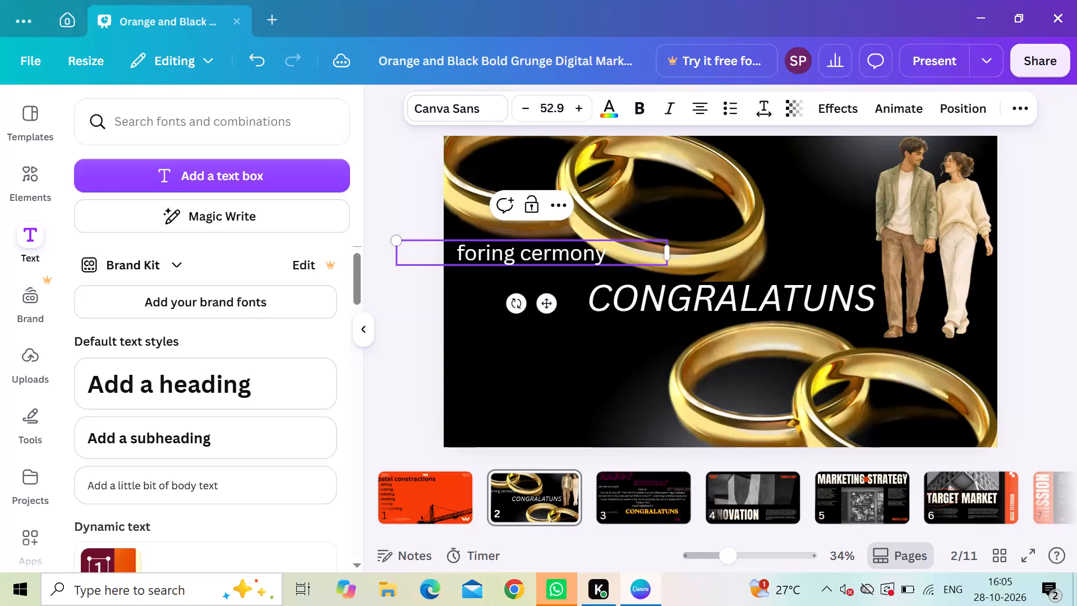
Remove the word "for" and the leading spaces from the text above the heading, leaving "ring cermony".
key(BackSpace)
key(BackSpace)
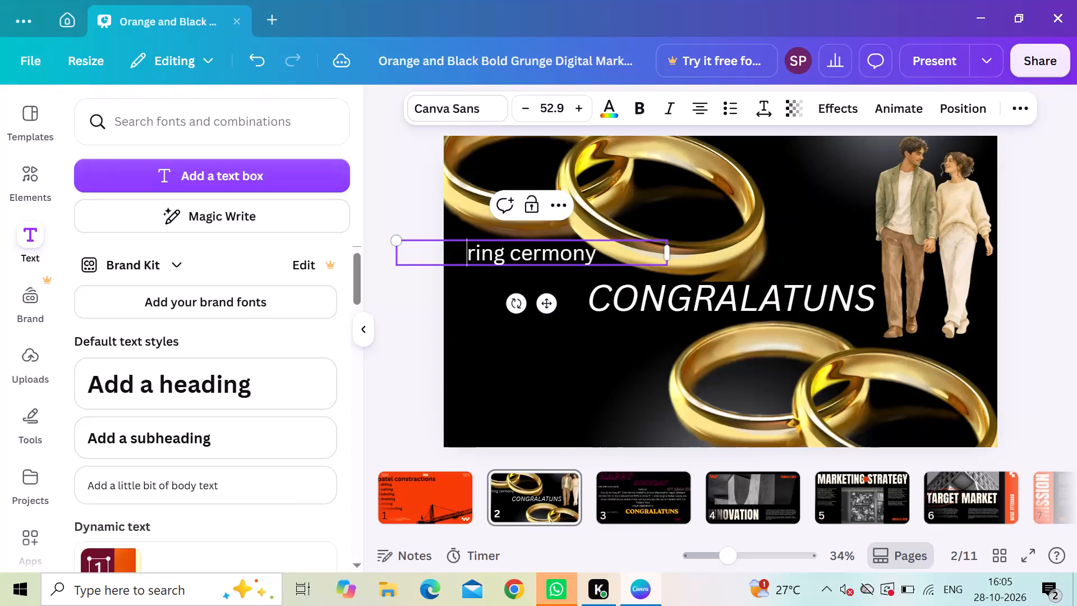
key(BackSpace)
key(BackSpace)
key(BackSpace)
key(BackSpace)
key(BackSpace)
key(BackSpace)
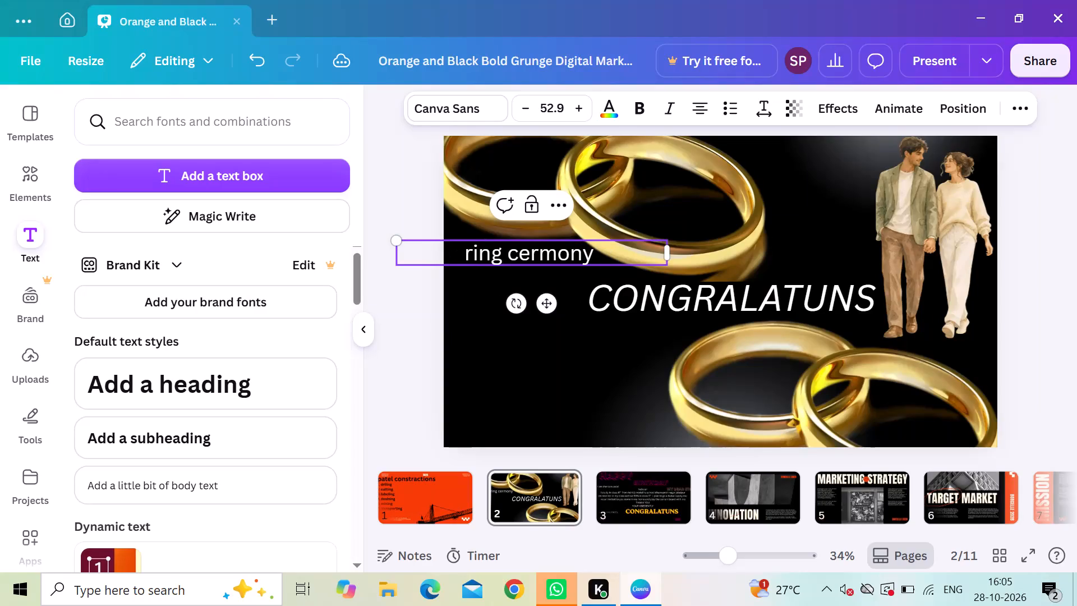
click(586, 411)
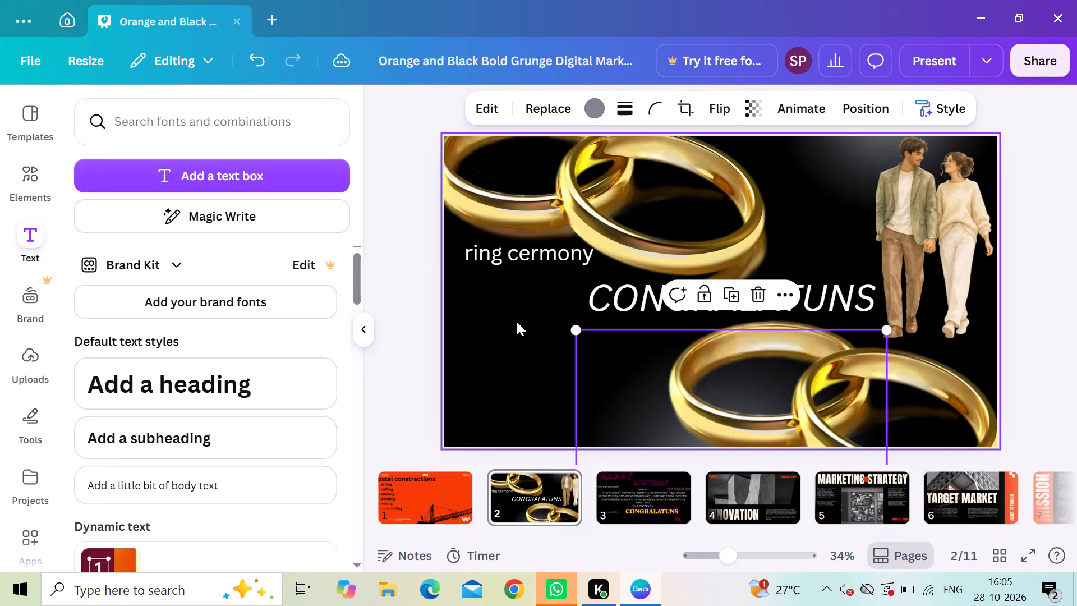
click(504, 312)
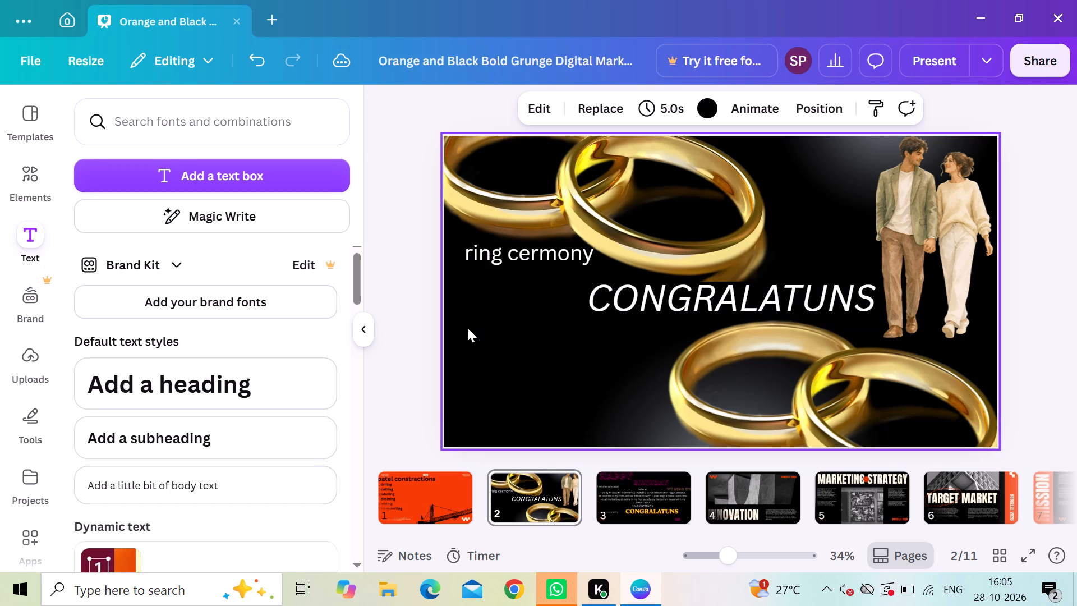
Add a default subheading and a default body text to page 2.
click(215, 438)
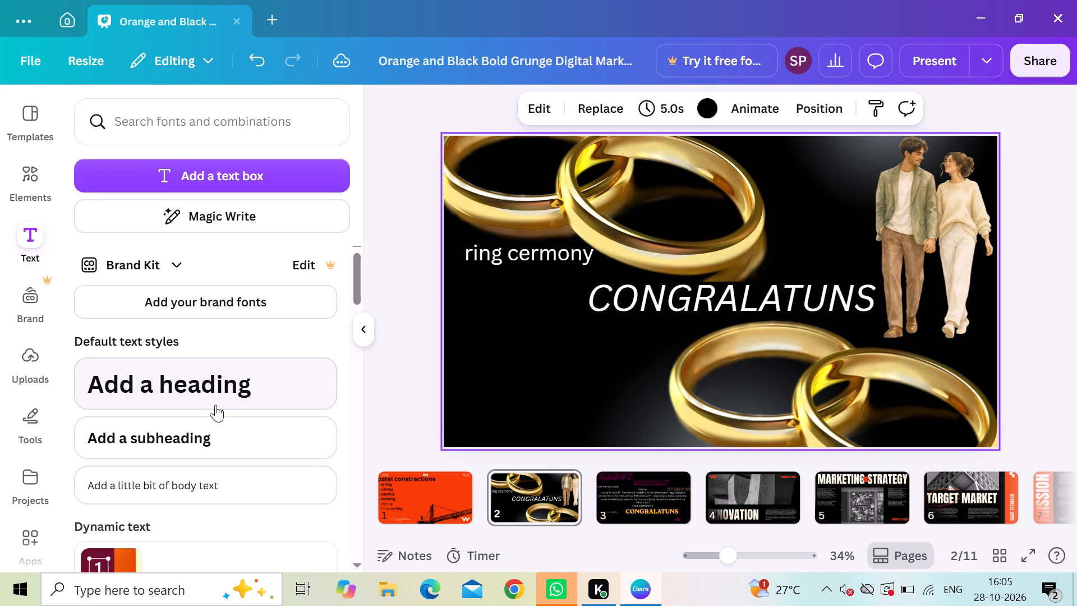
click(210, 472)
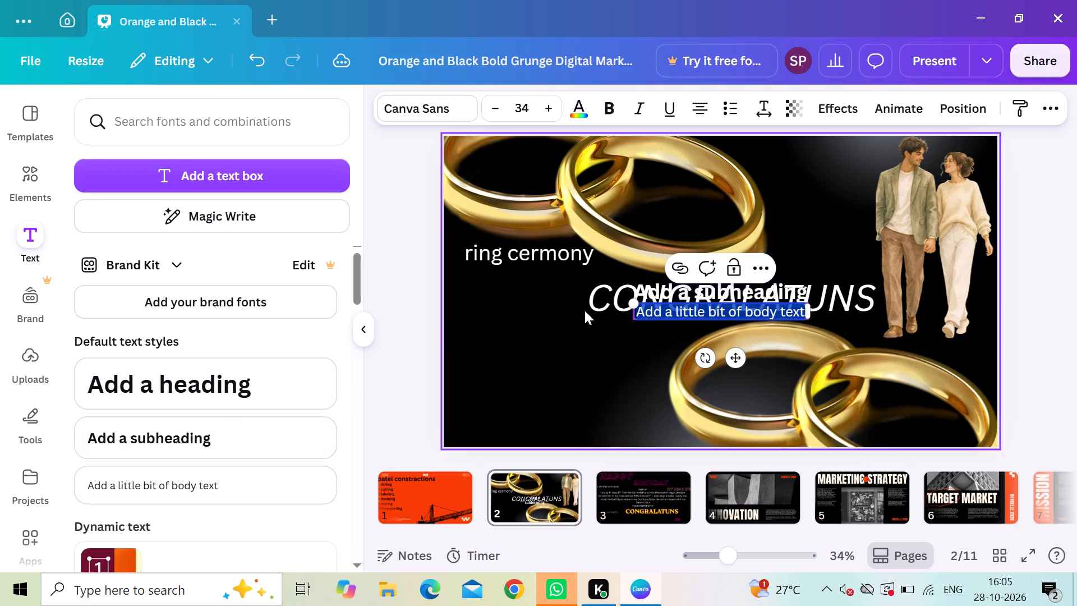
Delete the placeholder "Add a subheading" text overlapping the "CONGRALATUNS" heading.
click(674, 304)
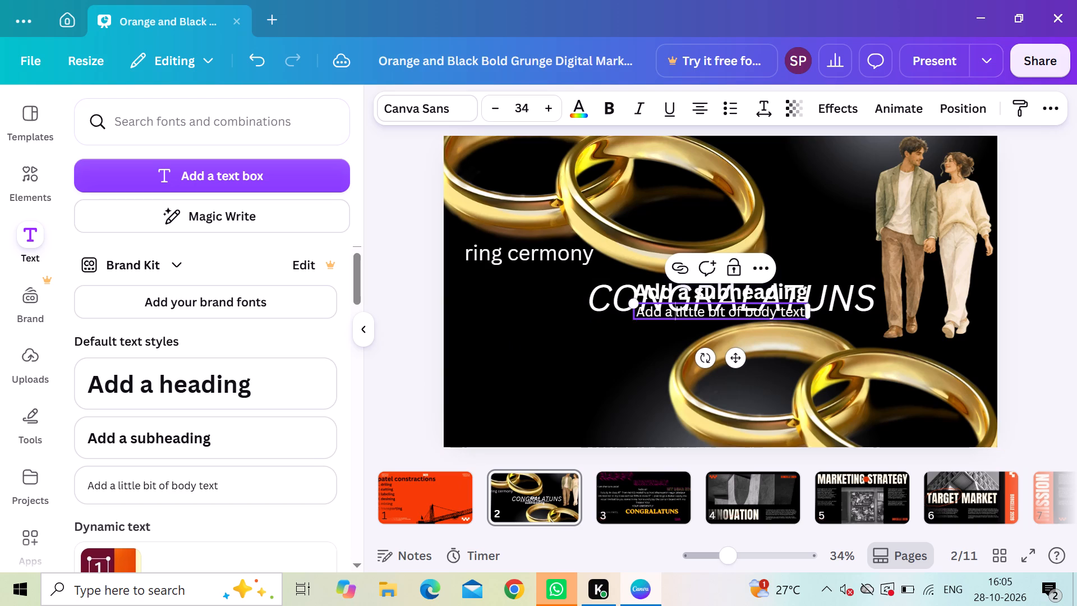
click(684, 296)
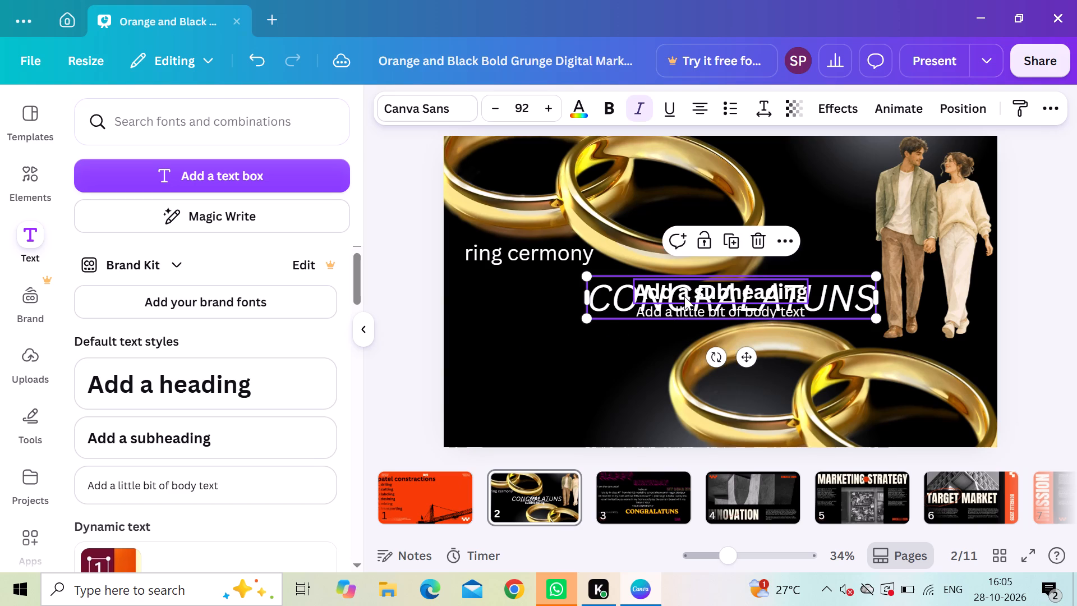
drag(522, 358, 573, 351)
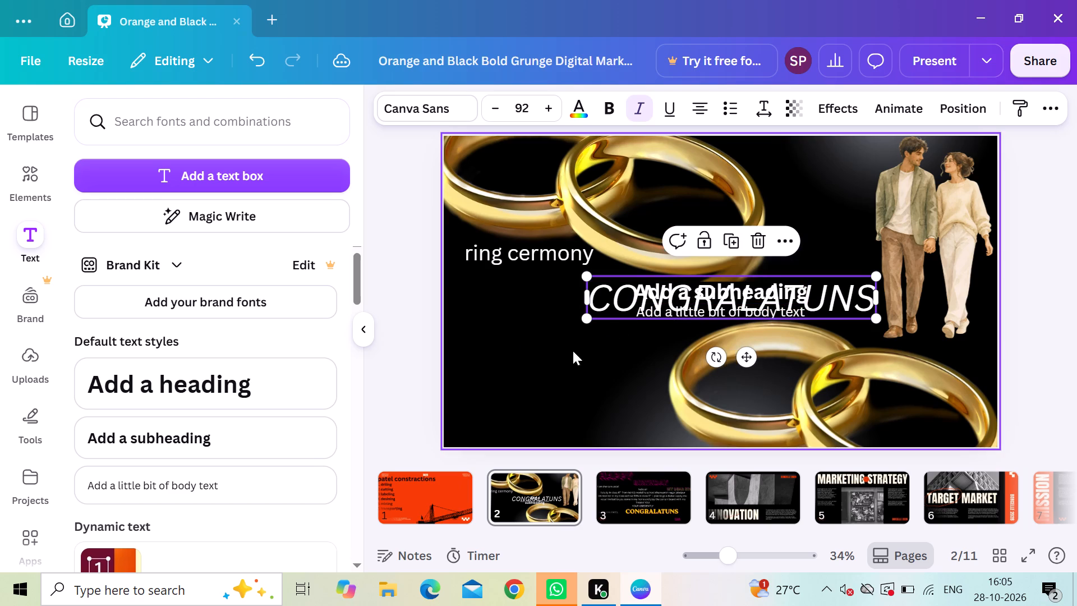
drag(573, 351, 536, 389)
click(536, 389)
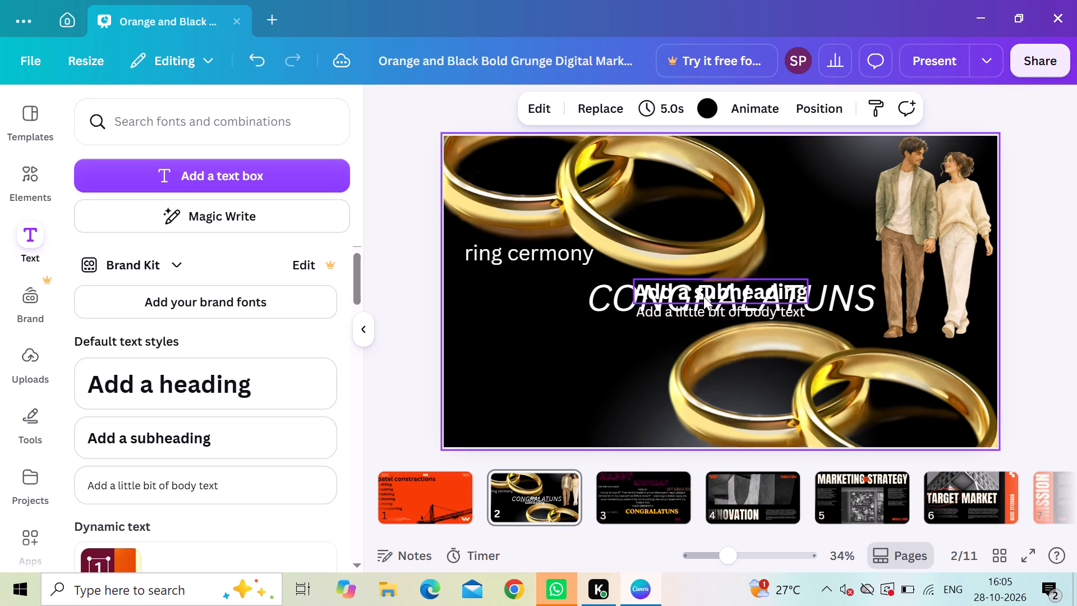
click(705, 295)
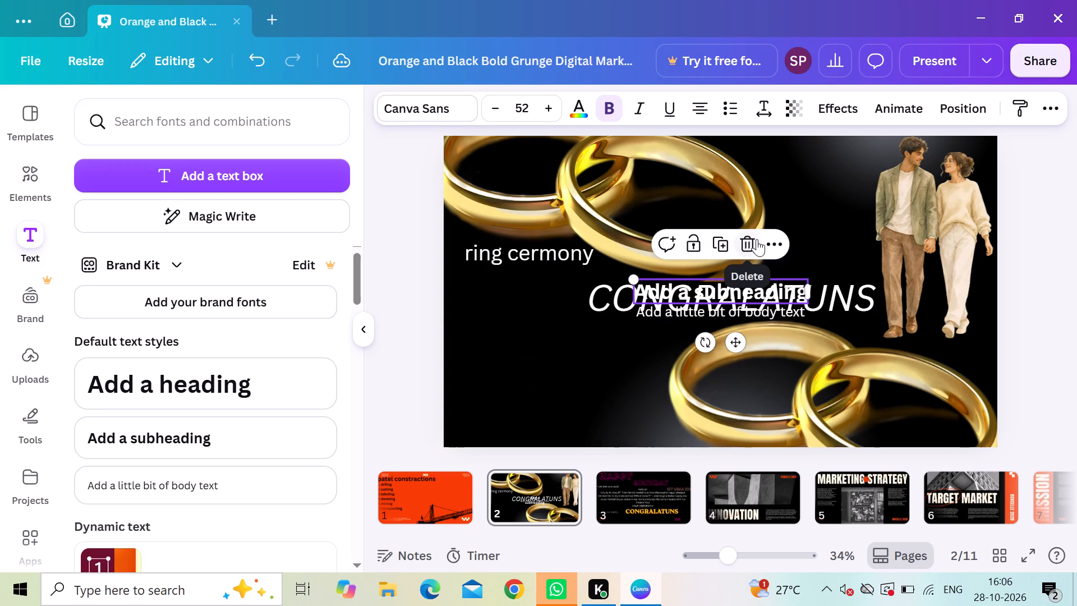
click(747, 244)
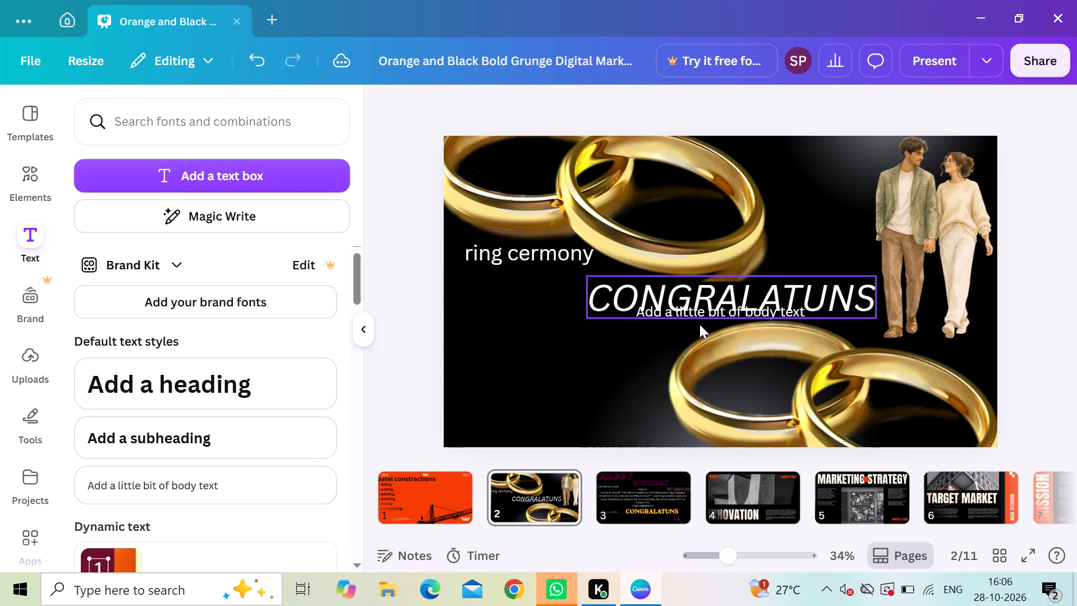
Move the "Add a little bit of body text" placeholder into the empty black area below the "ring cermony" text.
drag(712, 318, 642, 336)
drag(642, 336, 573, 330)
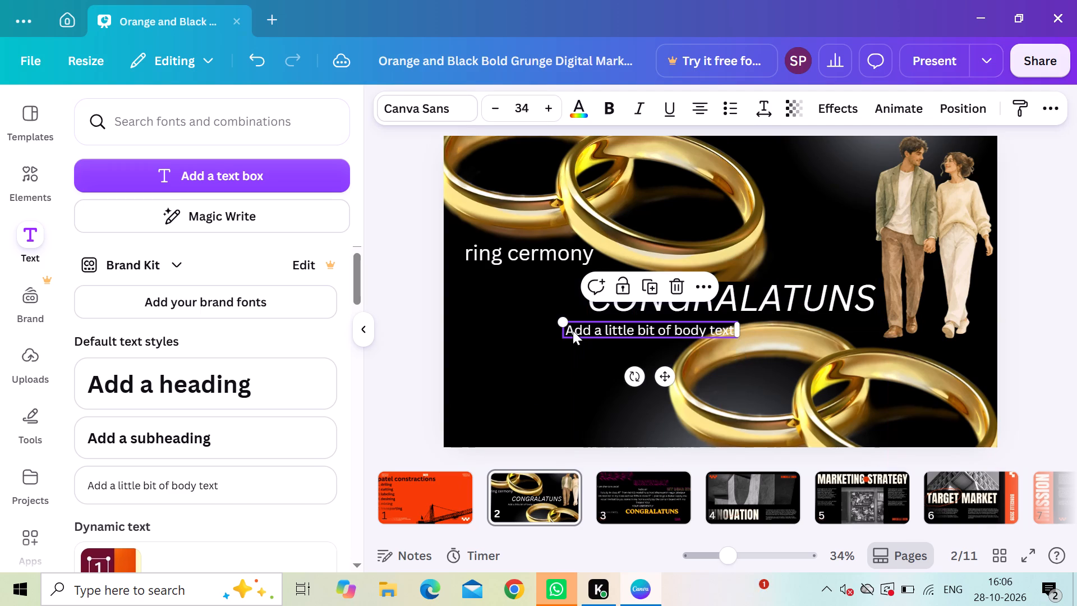
drag(573, 330, 478, 327)
Replace the placeholder body text with "congralatuns".
click(478, 327)
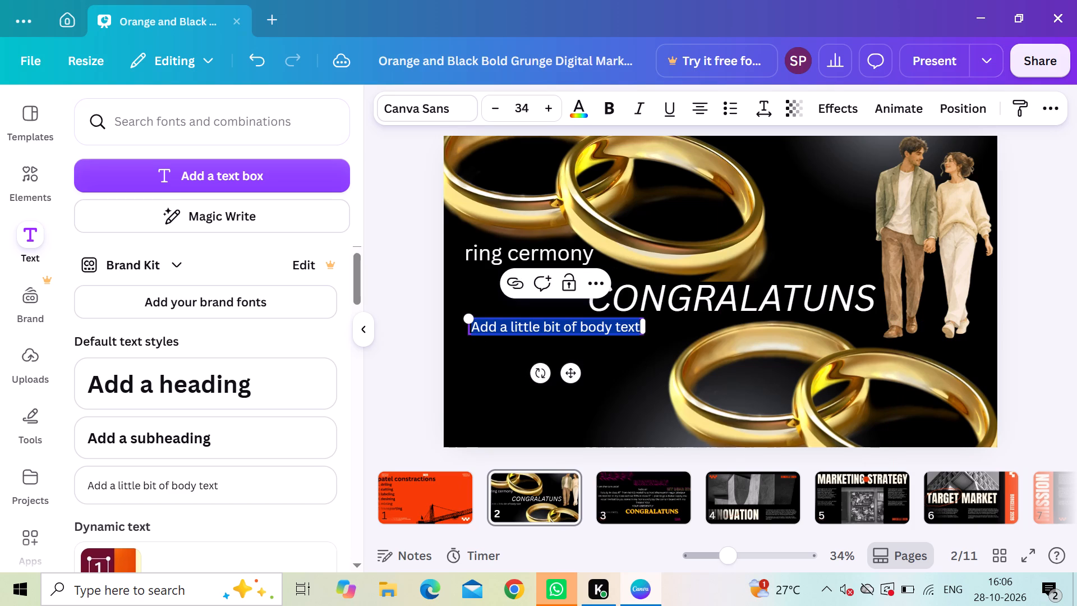
text(cong)
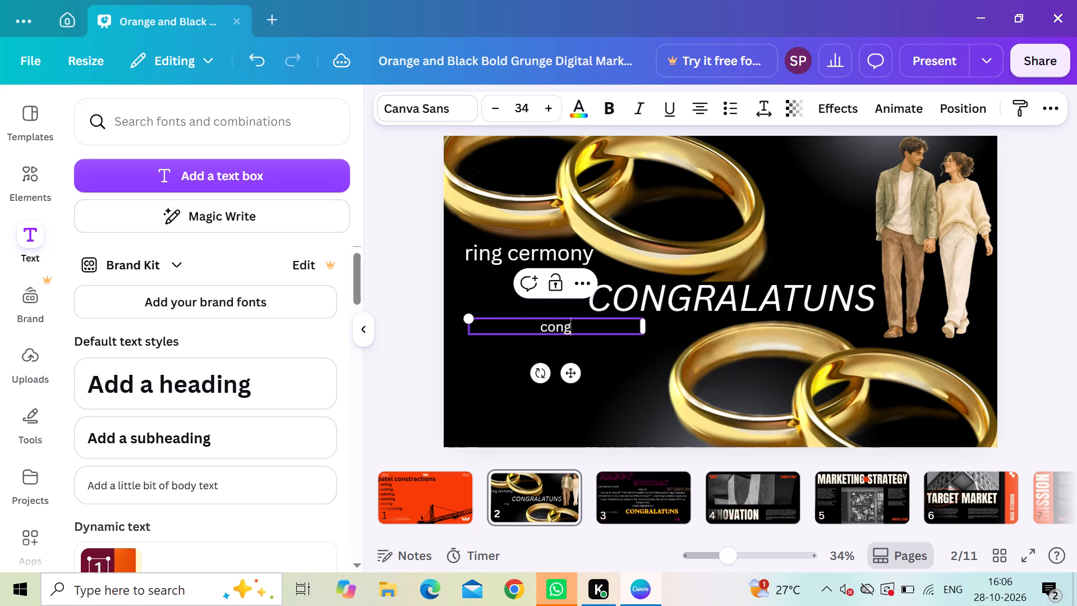
text(ea)
text(lar)
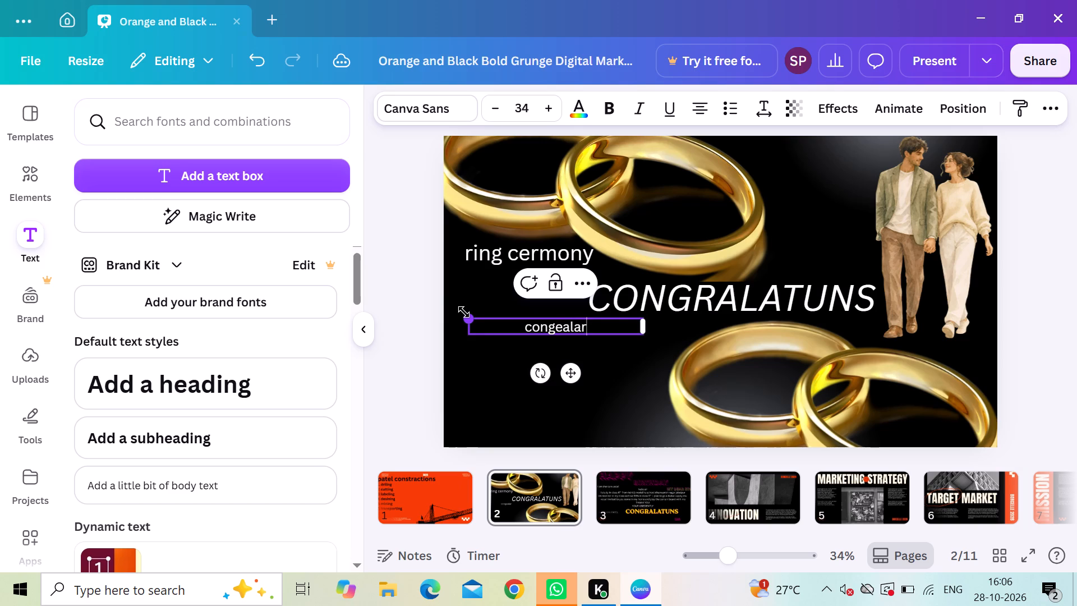
key(BackSpace)
text(tund)
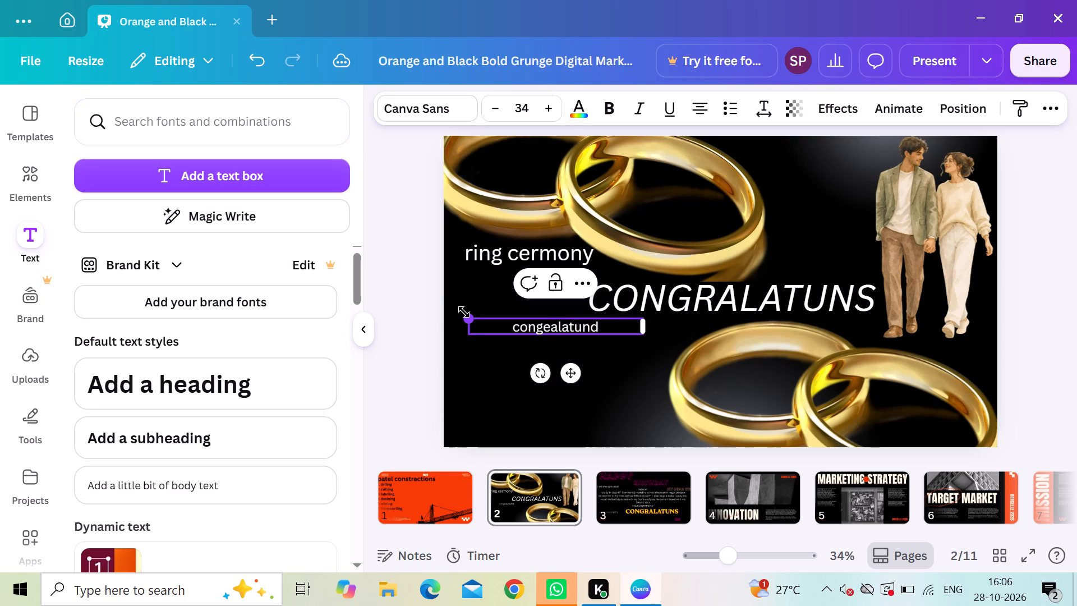
key(BackSpace)
text(s)
key(space)
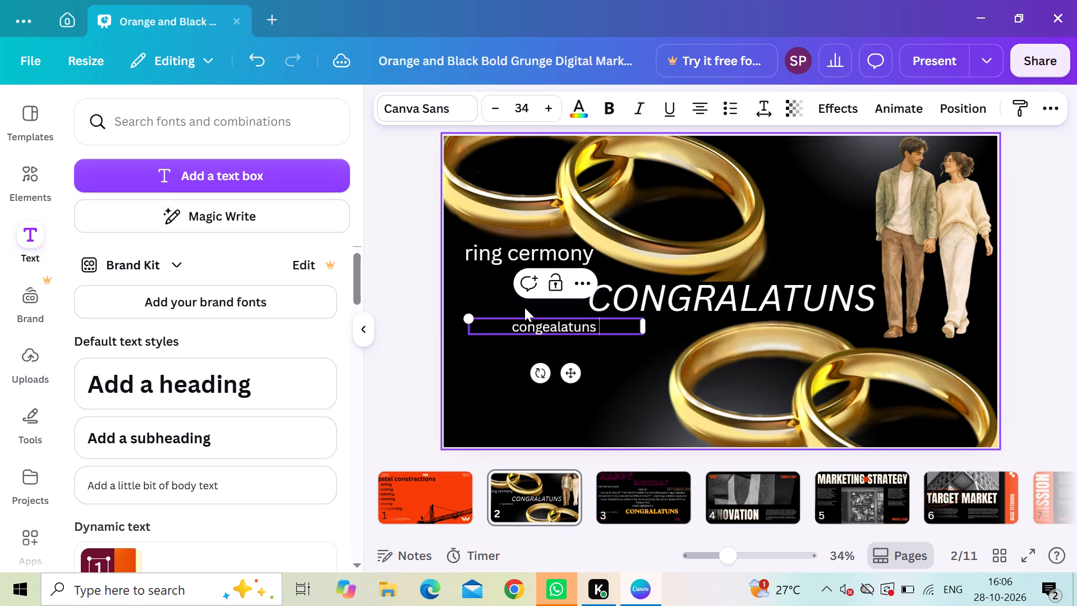
click(549, 322)
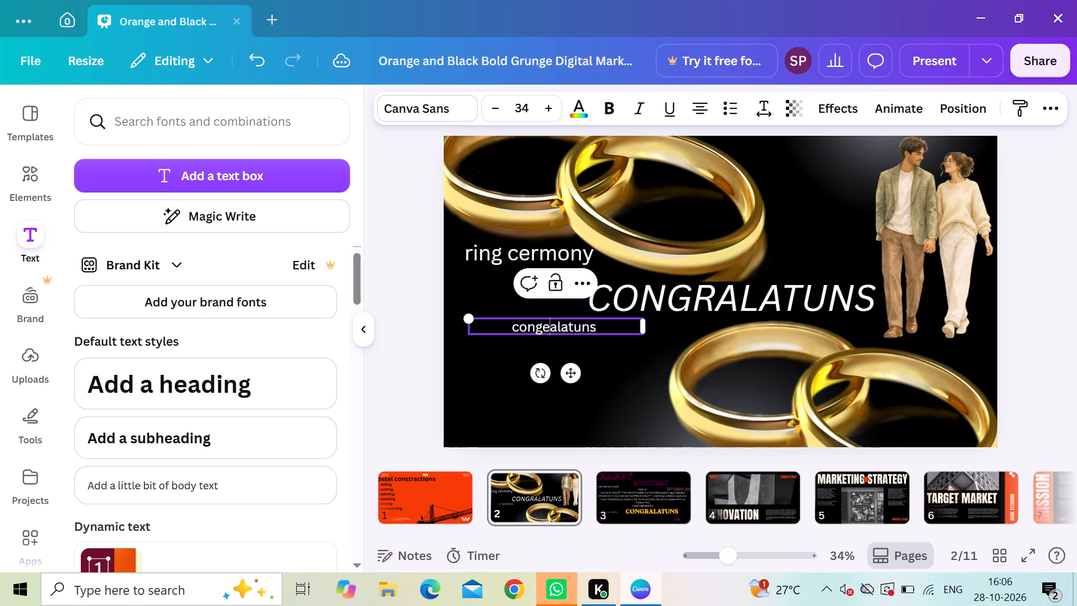
key(BackSpace)
key(r)
Append the word "for" after "congralatuns" in the body text.
click(602, 329)
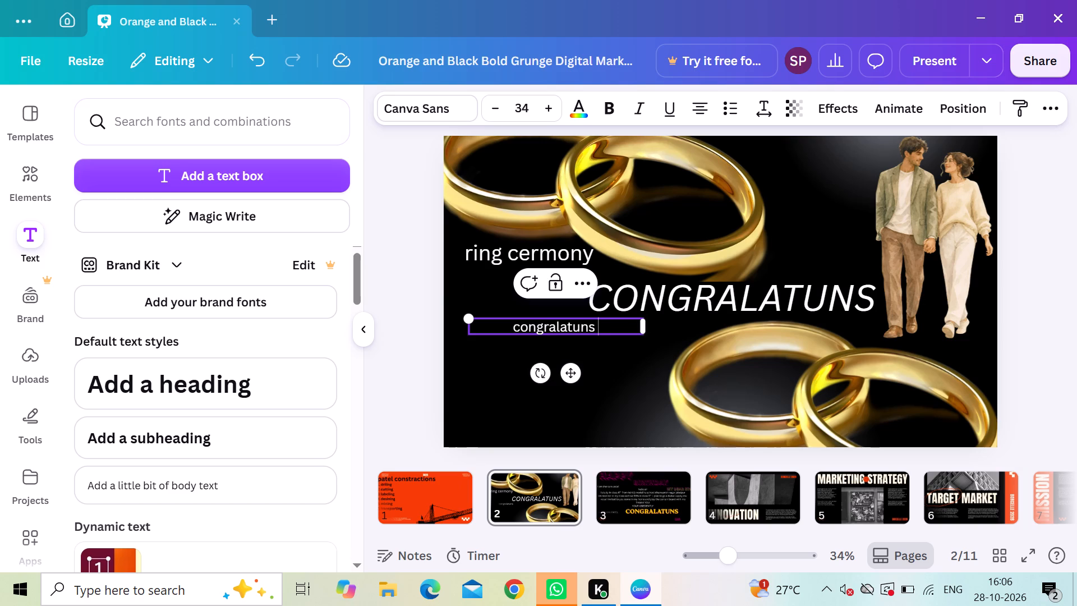
click(602, 329)
text(ror)
key(space)
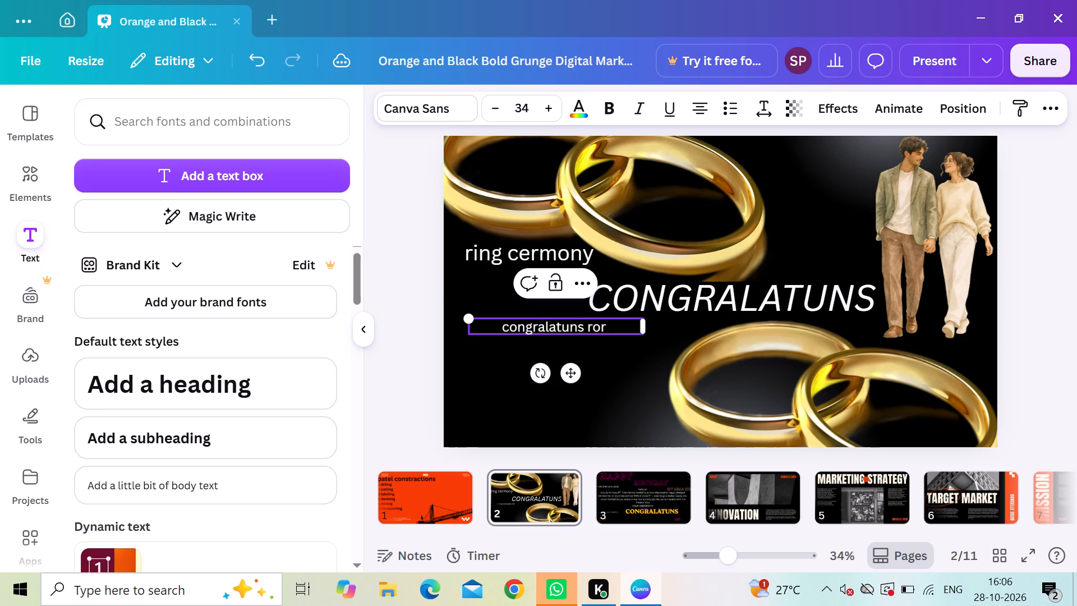
click(592, 329)
key(BackSpace)
key(f)
Continue the body text with "ring cermony" after "congralatuns for".
click(610, 335)
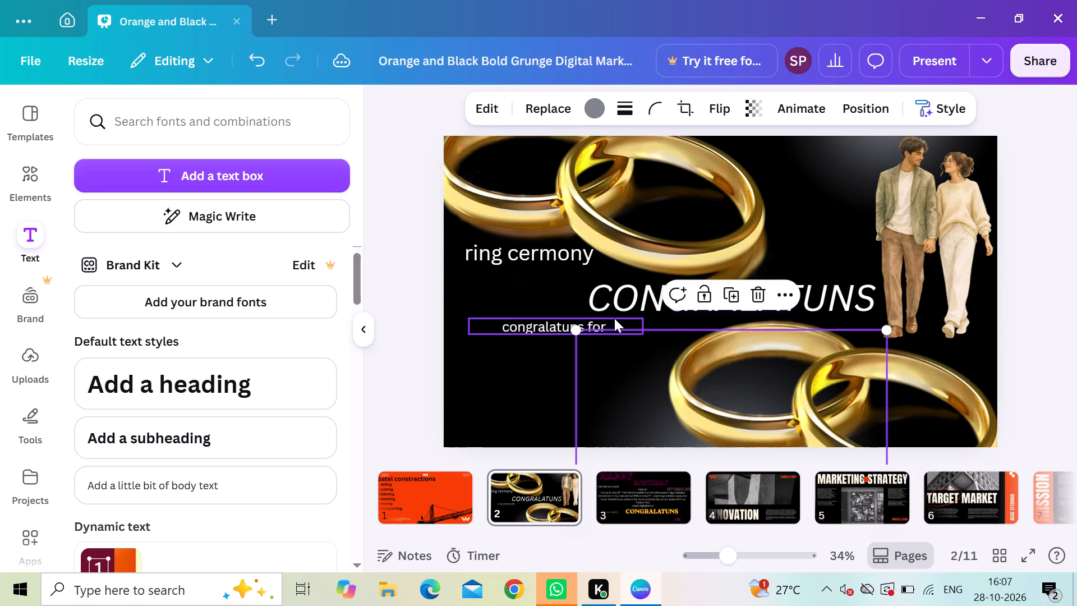
click(614, 318)
click(614, 318)
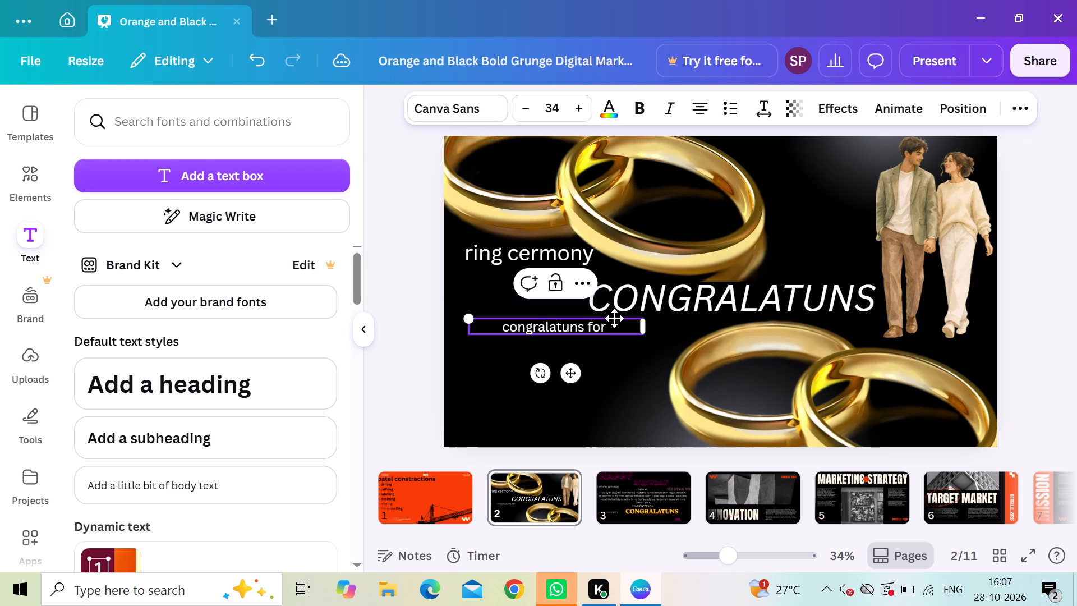
text(ring)
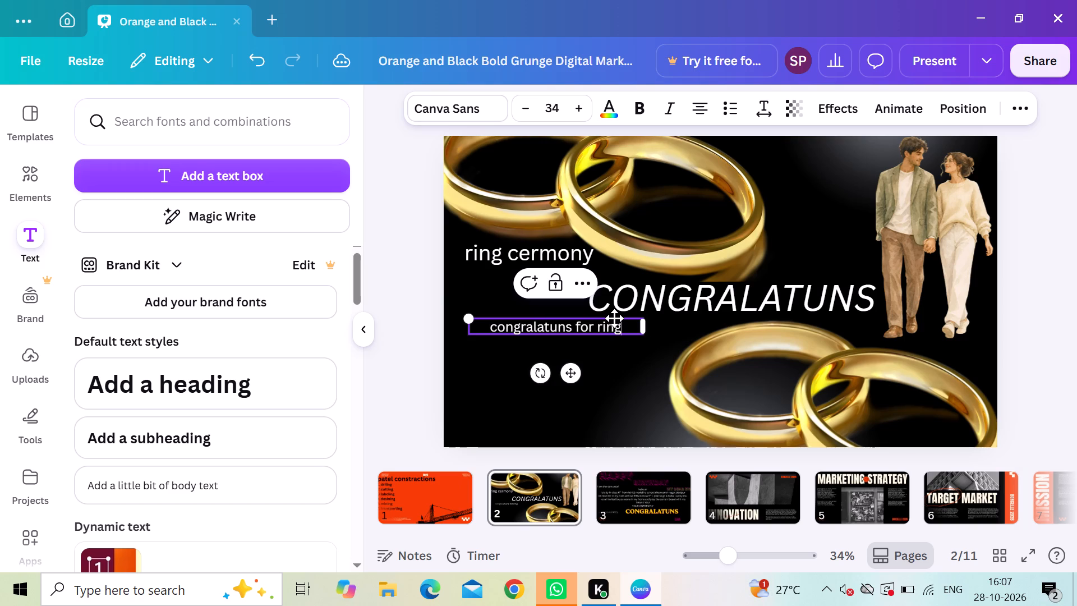
key(space)
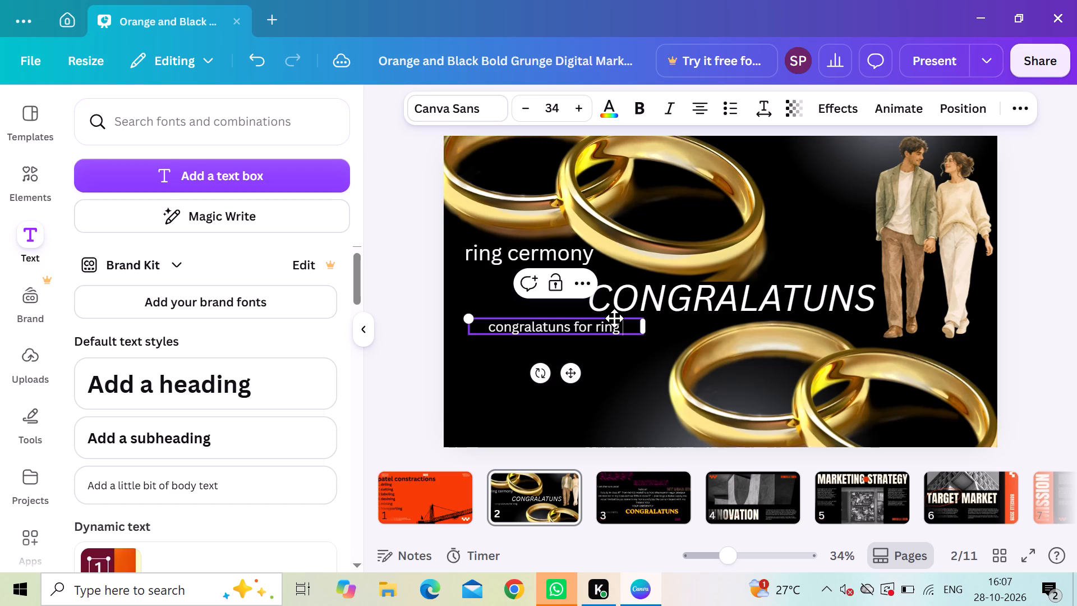
key(c)
text(ermo)
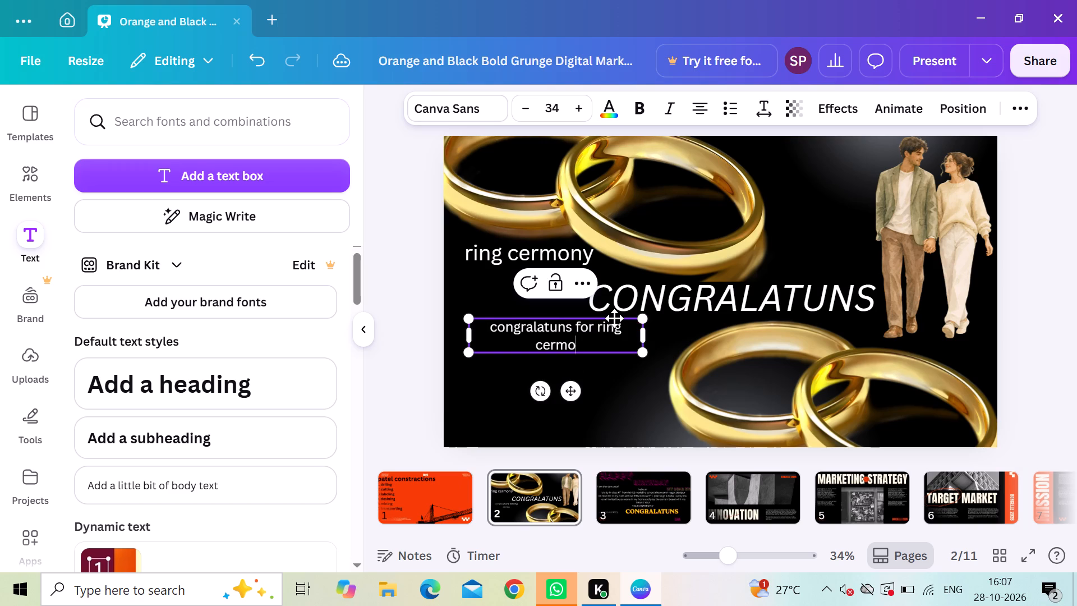
key(n)
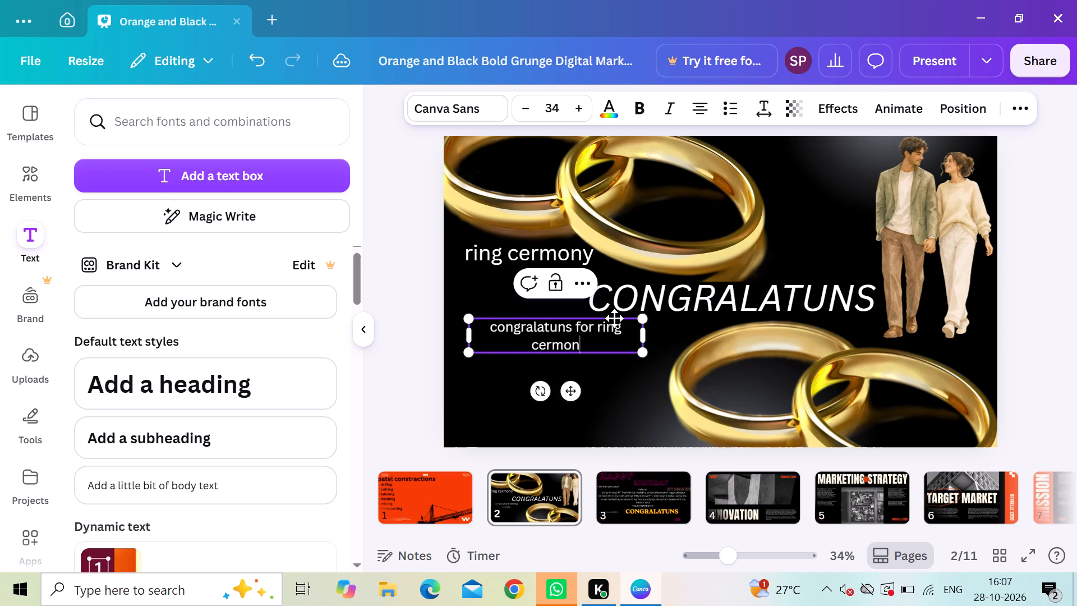
text(y)
key(space)
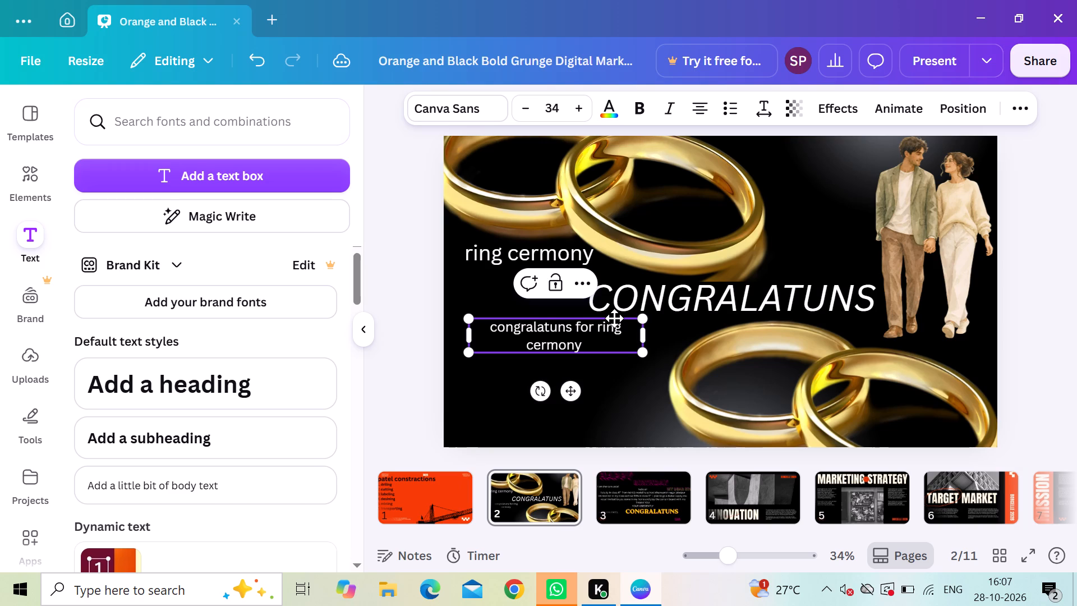
Continue the body text with "enjoy your" after "congralatuns for ring cermony".
text(en)
key(j)
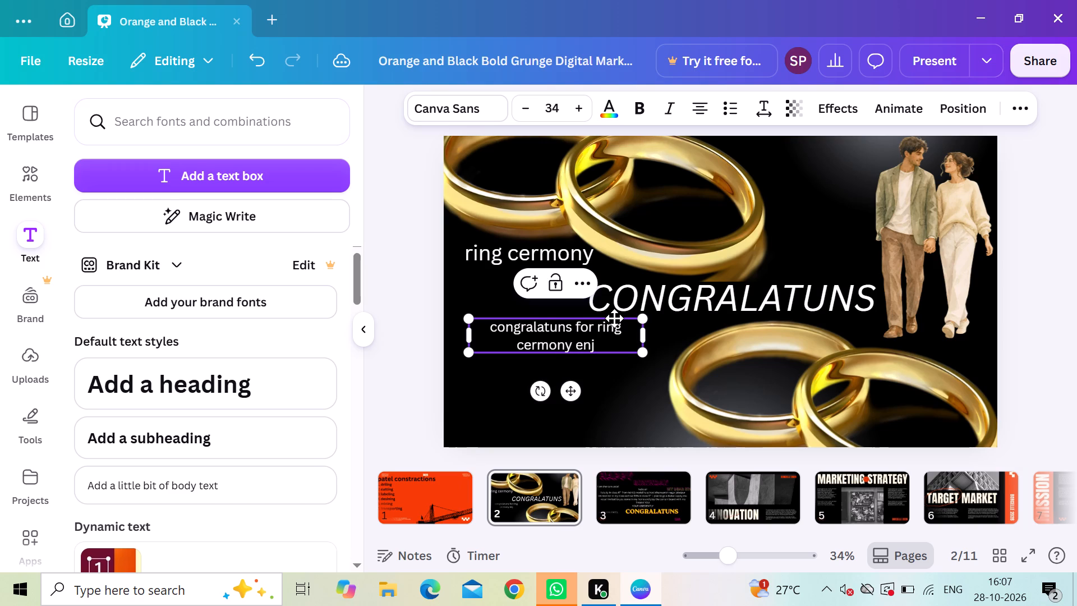
key(o)
text(y)
key(space)
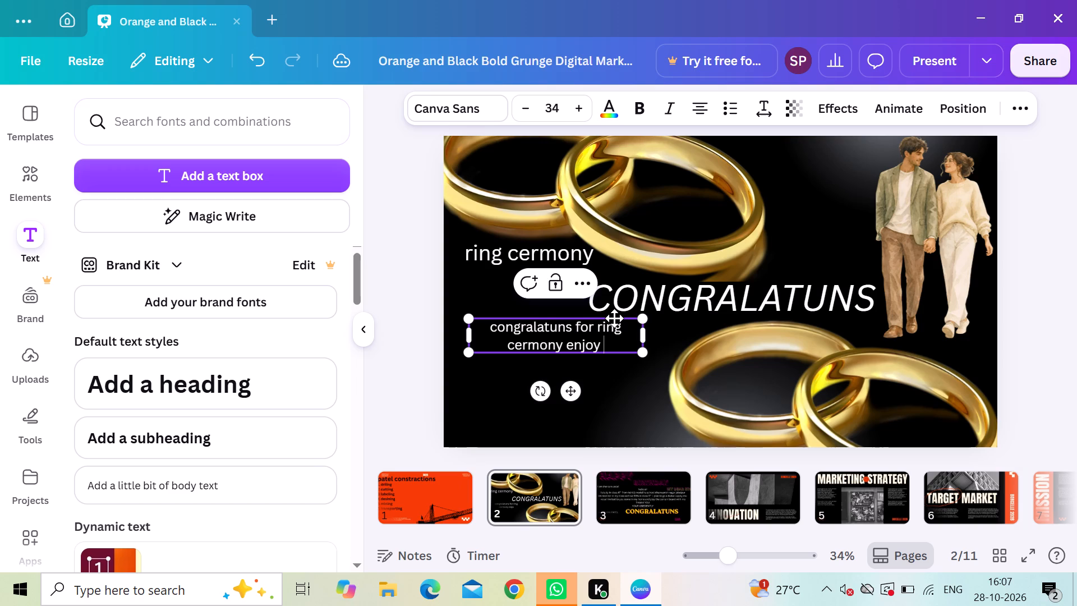
text(yo)
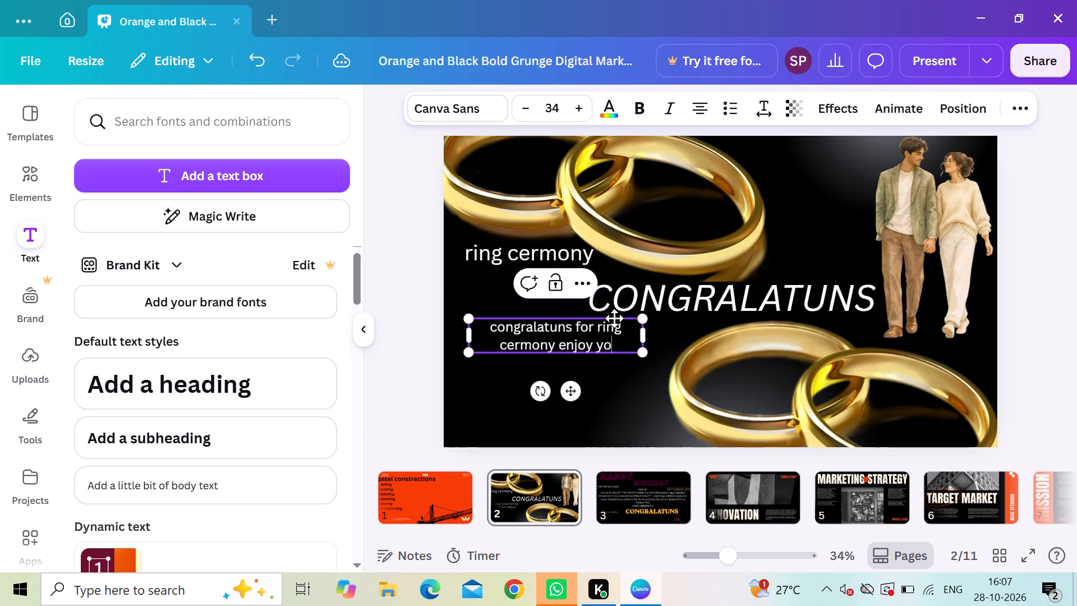
key(u)
text(r)
key(space)
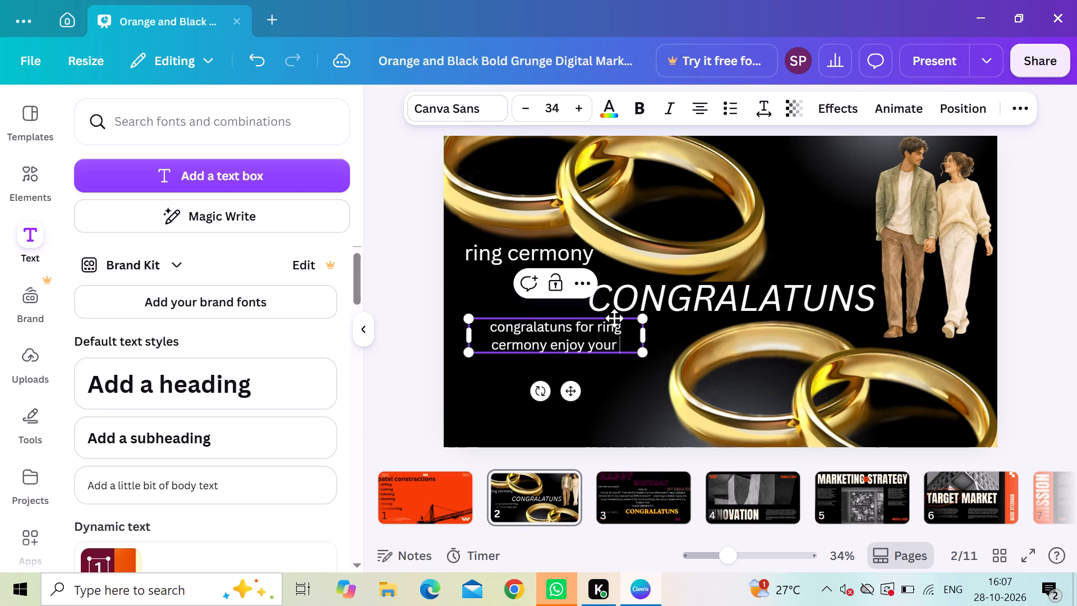
Append "newely life" after "enjoy your" in the body text.
key(n)
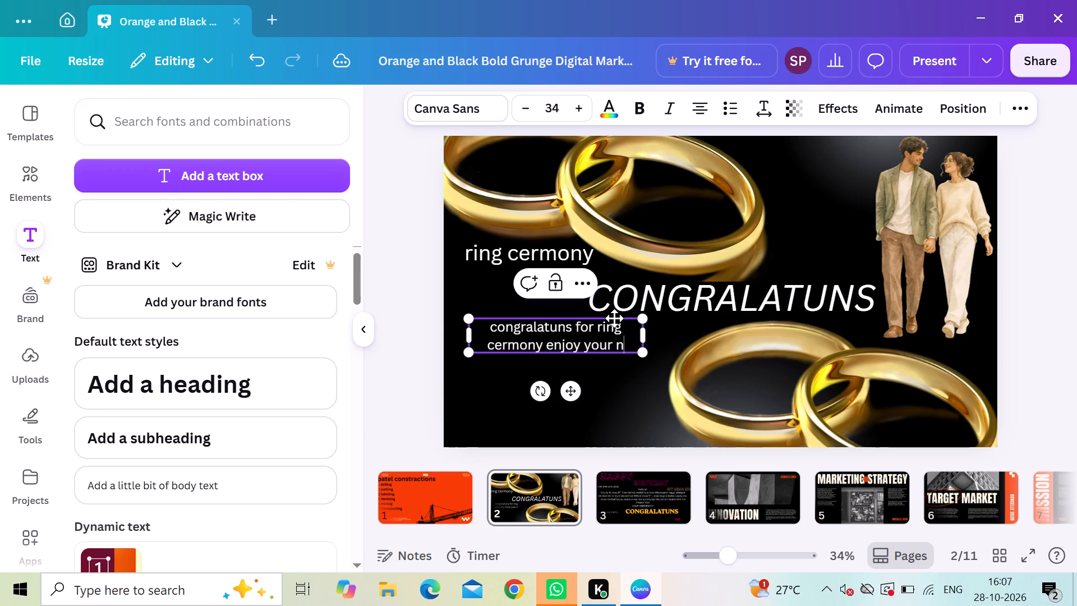
key(e)
key(w)
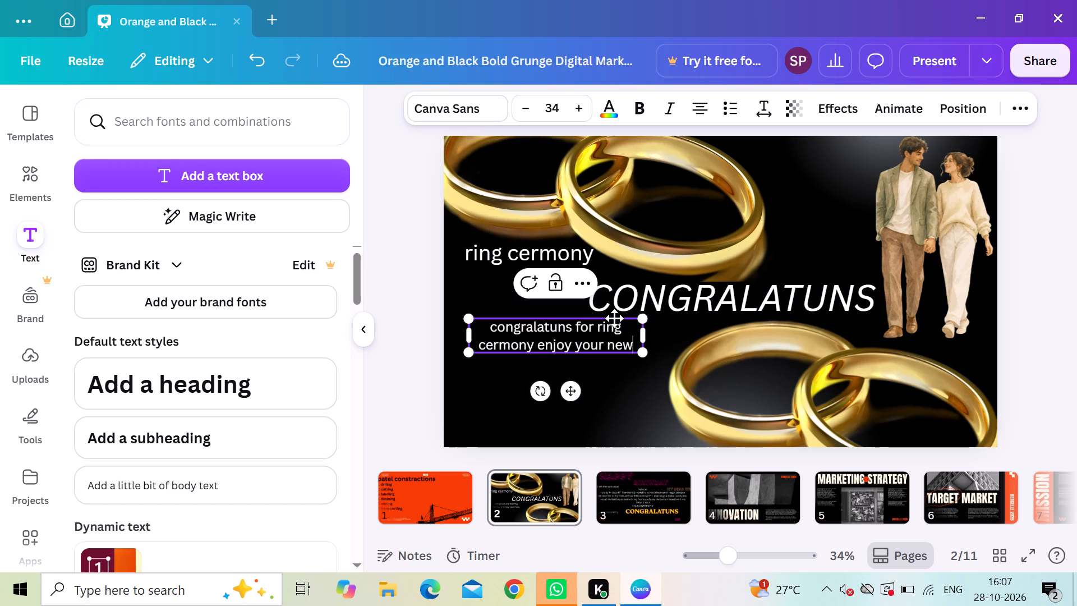
text(el)
text(y)
key(space)
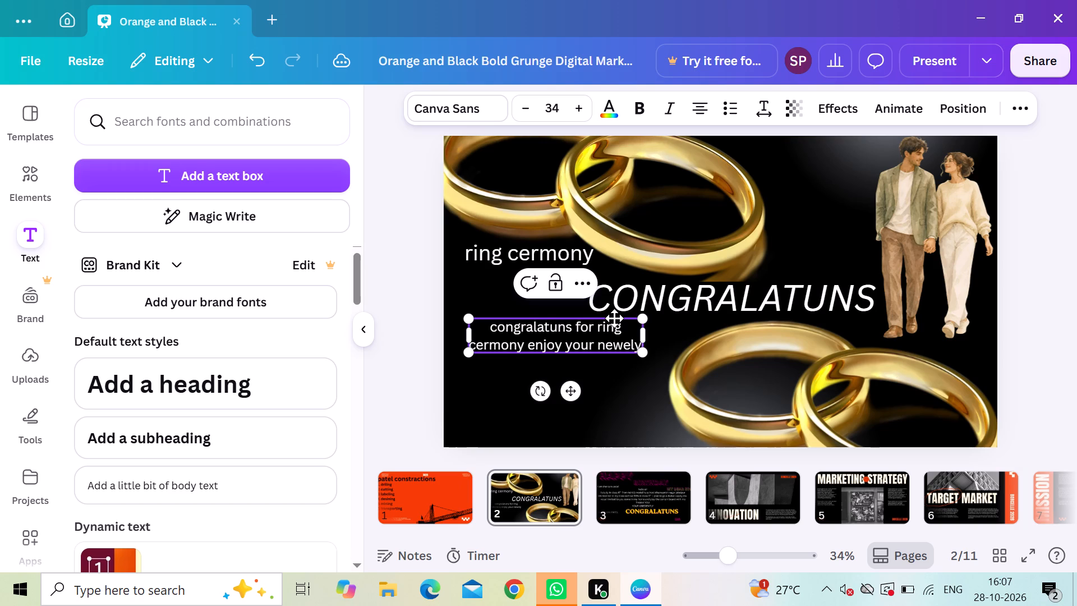
text(li)
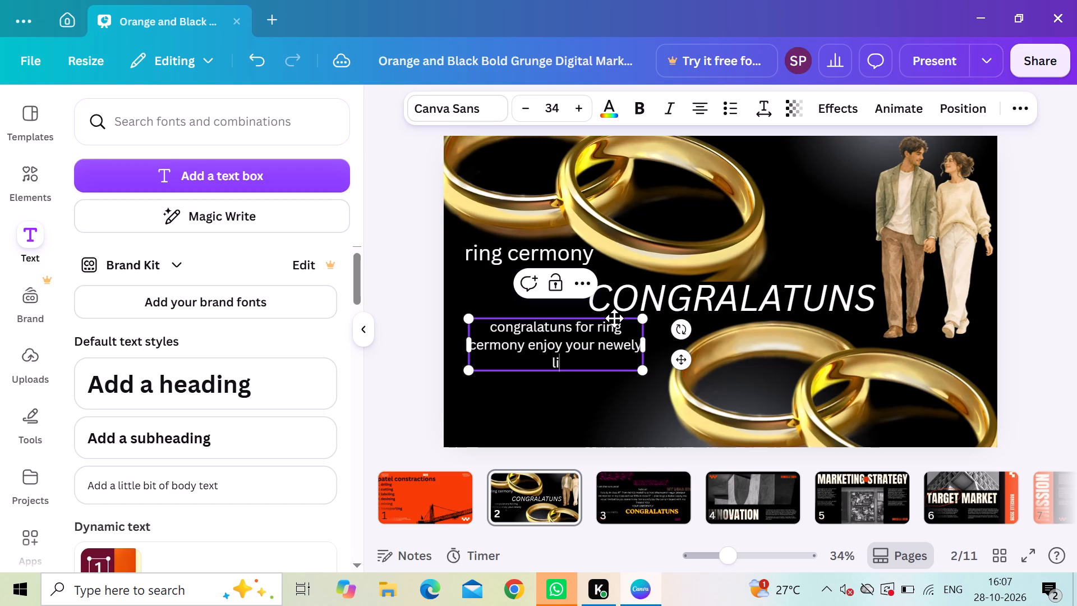
text(fo)
key(BackSpace)
text(e)
key(space)
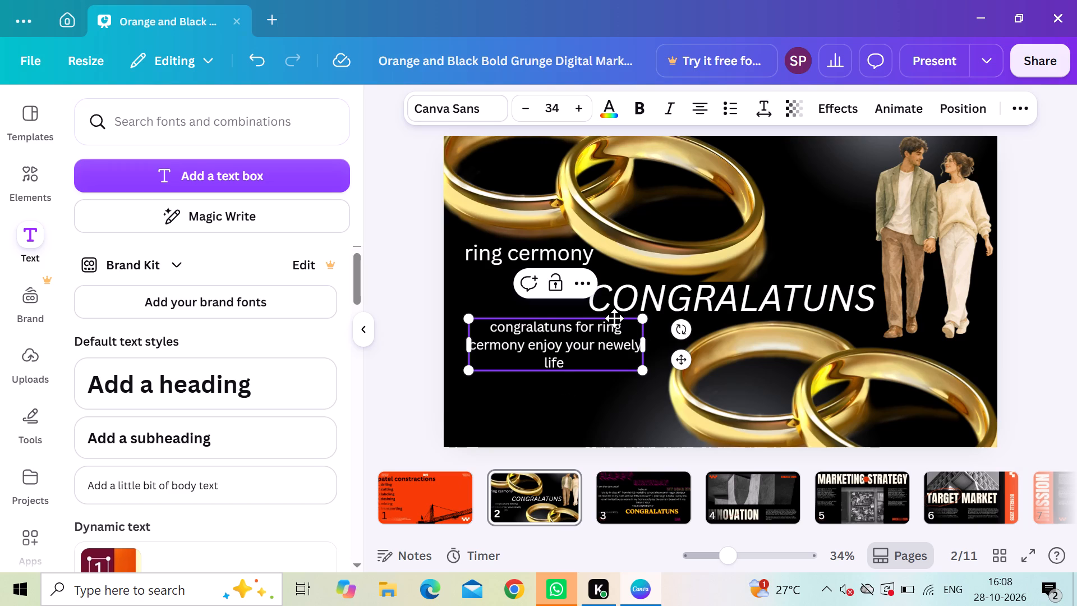
click(582, 338)
drag(582, 338, 503, 396)
click(514, 397)
click(514, 397)
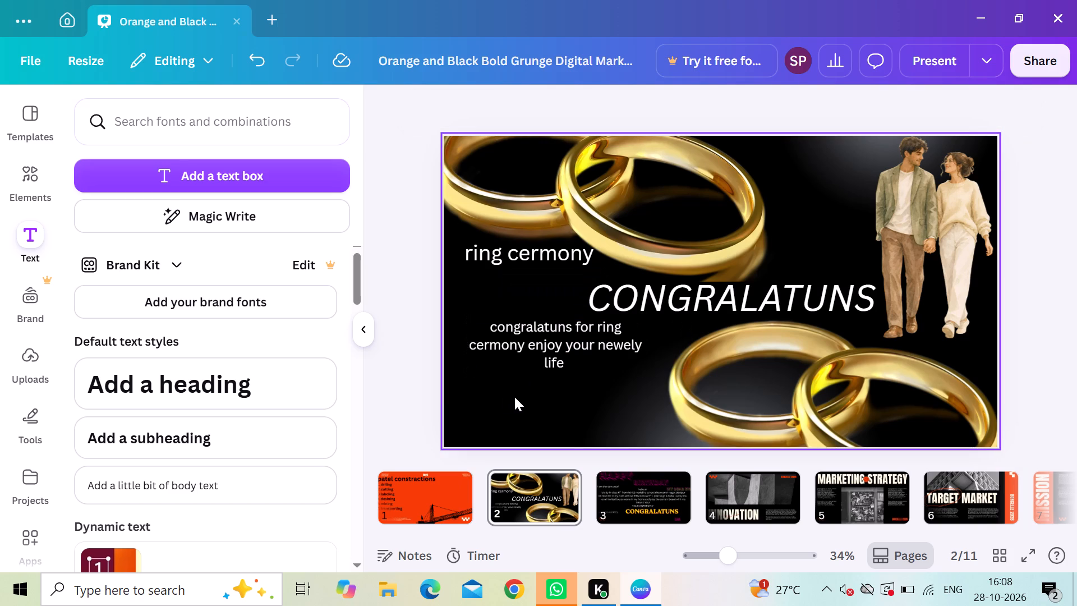
Append "and many many good wishes" to the end of the body text after "newely life".
click(570, 373)
drag(570, 373, 570, 348)
click(570, 348)
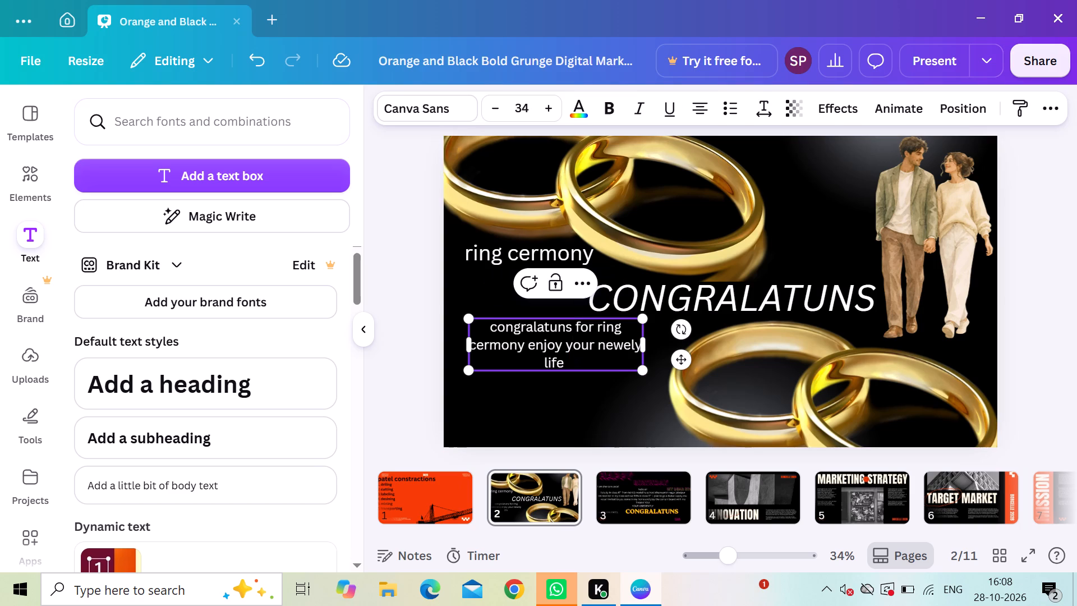
click(569, 366)
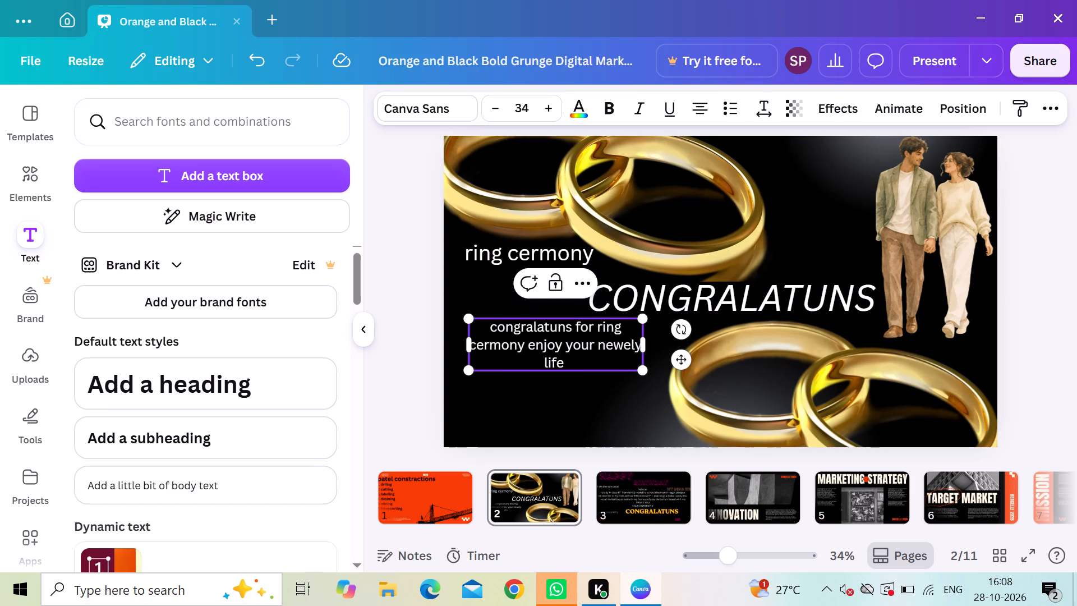
text(and many many)
key(space)
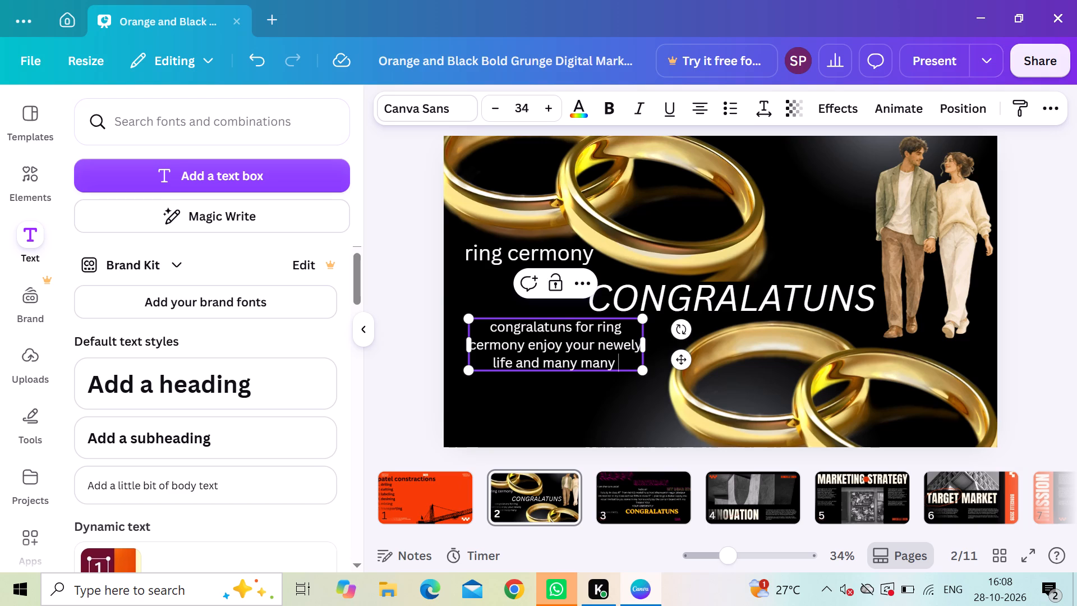
text(good w)
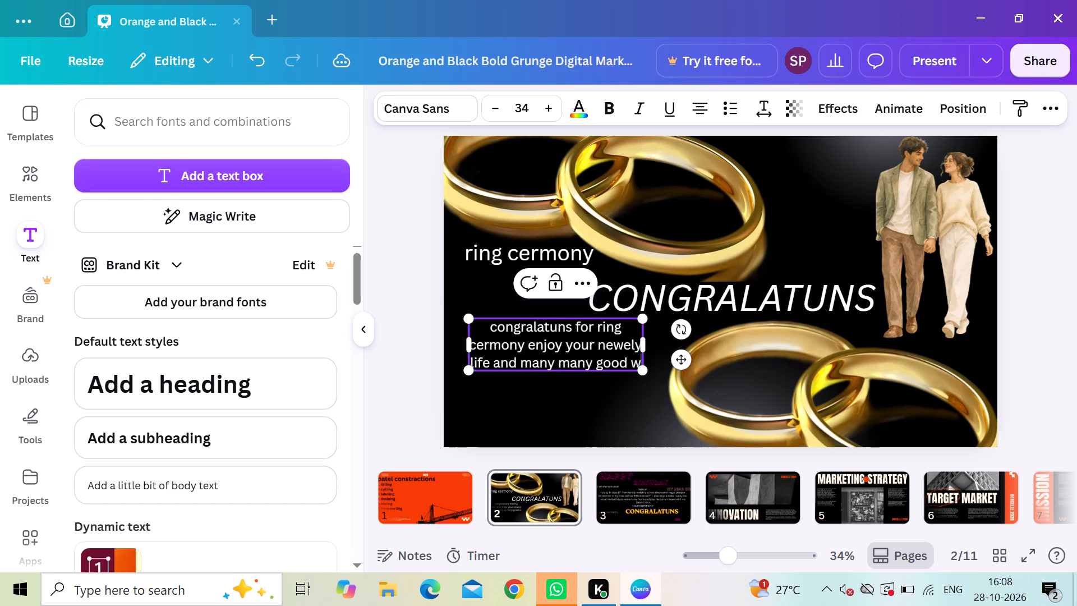
text(ishes)
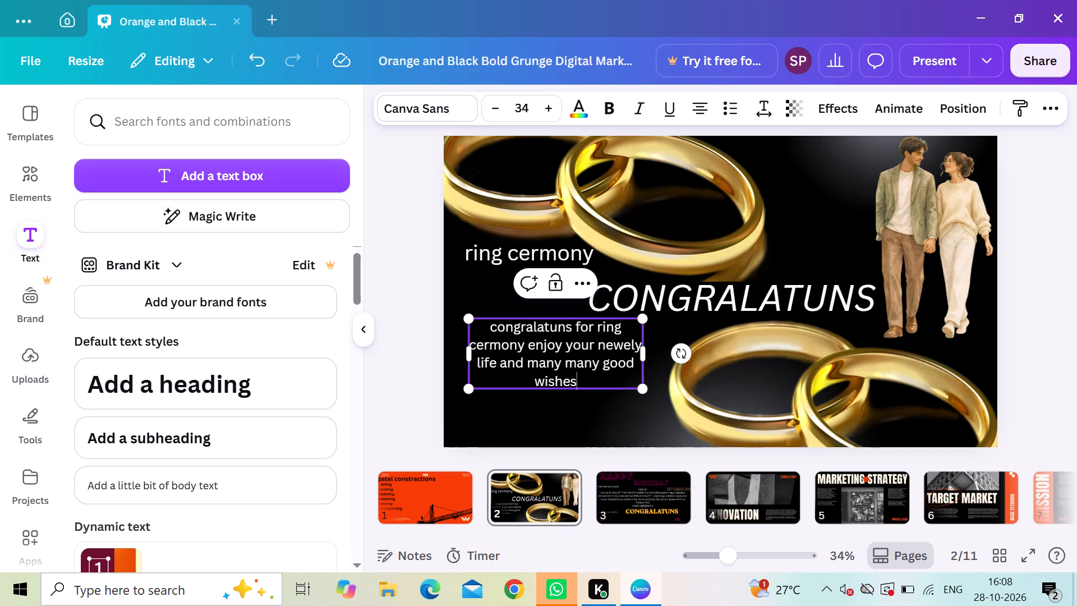
click(633, 430)
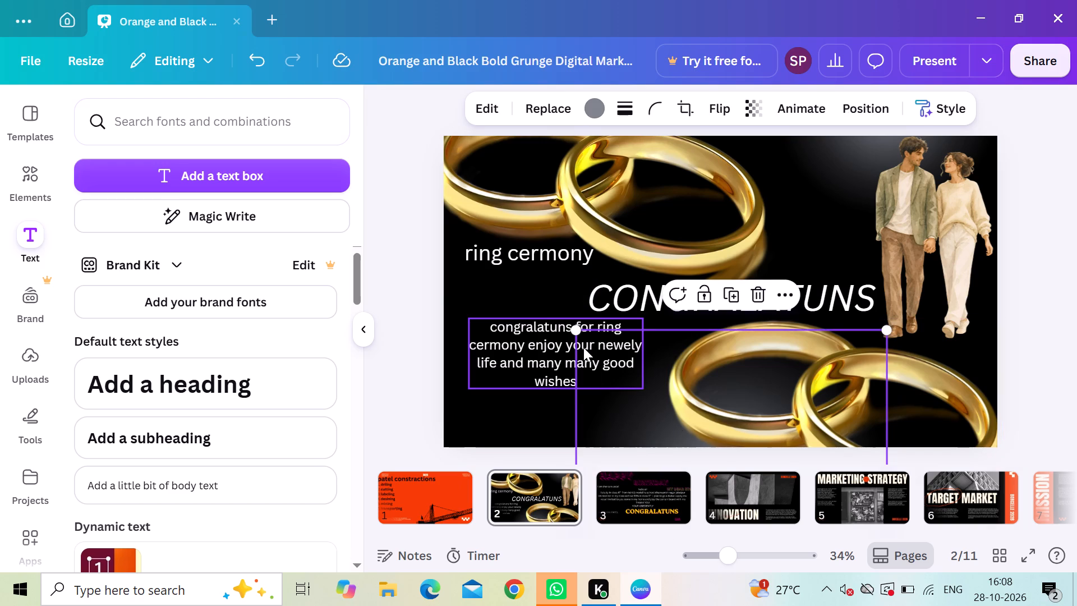
Insert a line break after "congralatuns" in the body text so "for ring cermony" starts a new line.
click(571, 325)
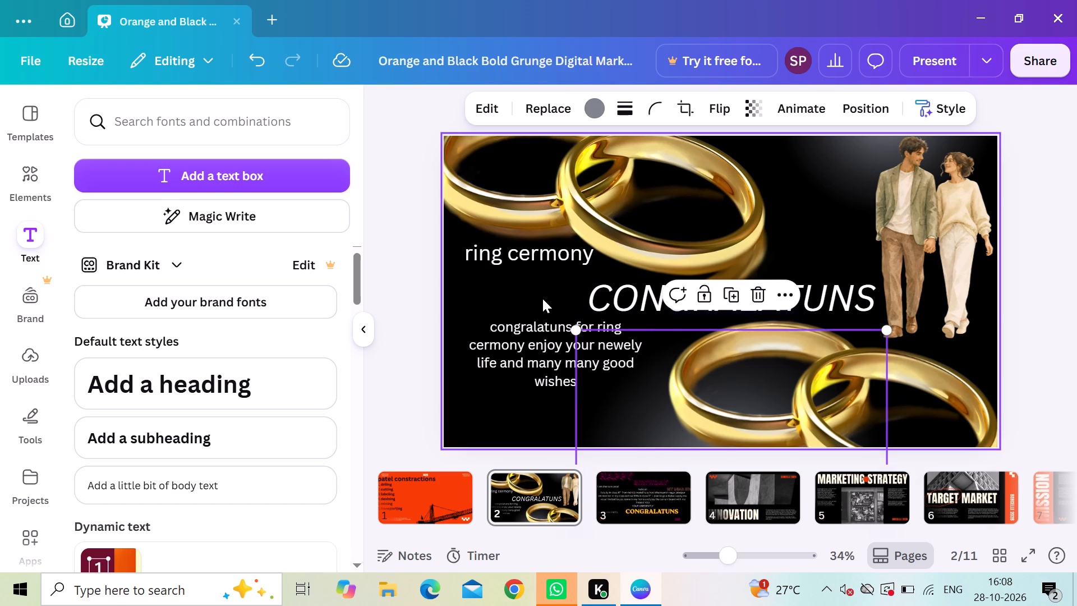
drag(542, 299, 548, 303)
click(548, 303)
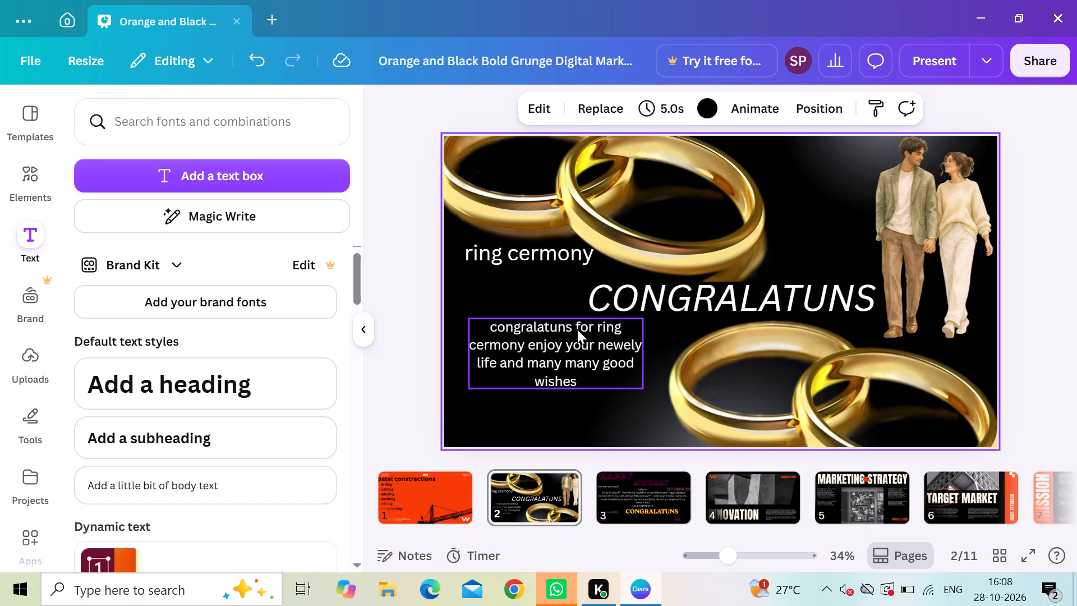
click(577, 329)
click(569, 323)
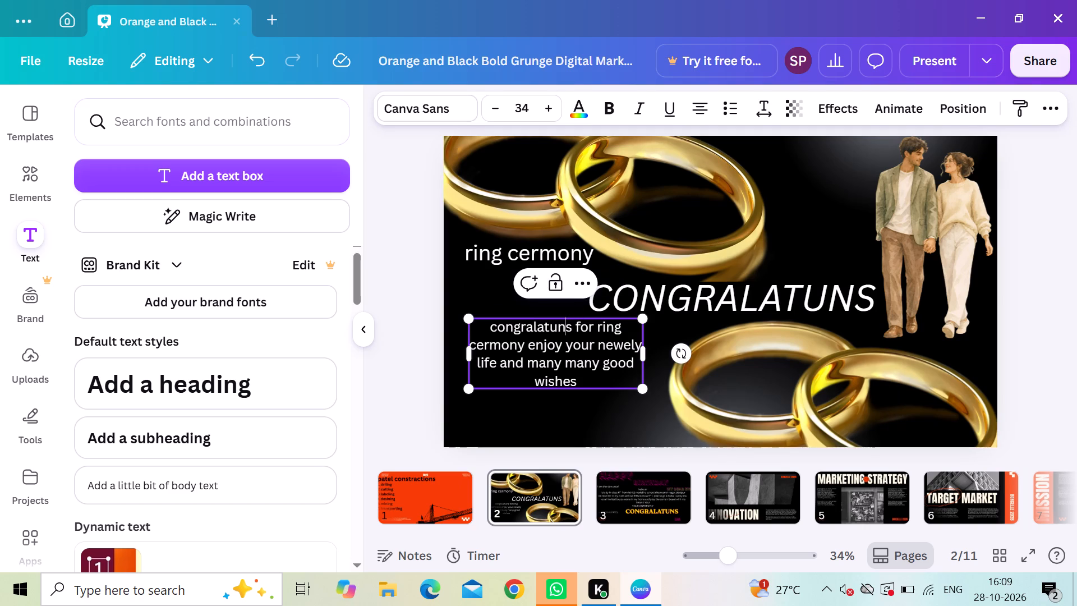
key(Right)
key(Return)
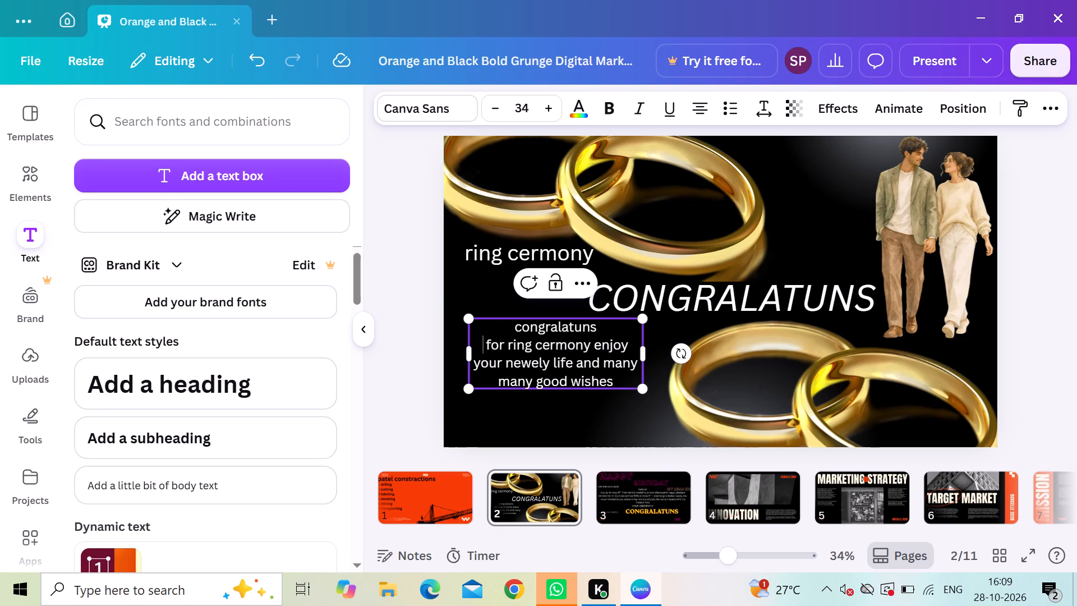
click(500, 305)
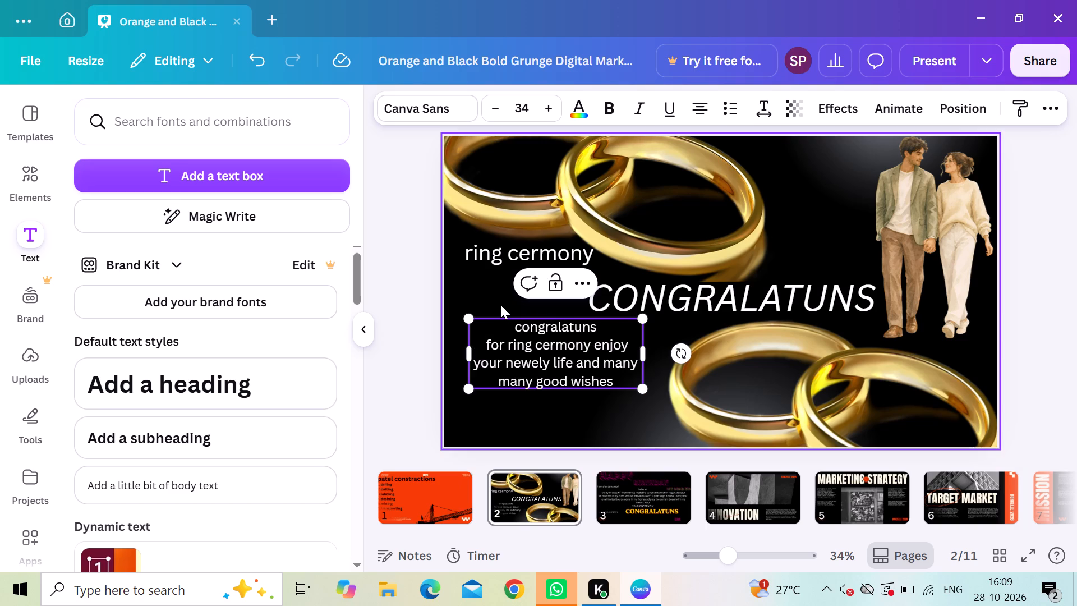
Move the body text block slightly down and to the left in the black area below "ring cermony".
click(518, 355)
double_click(516, 357)
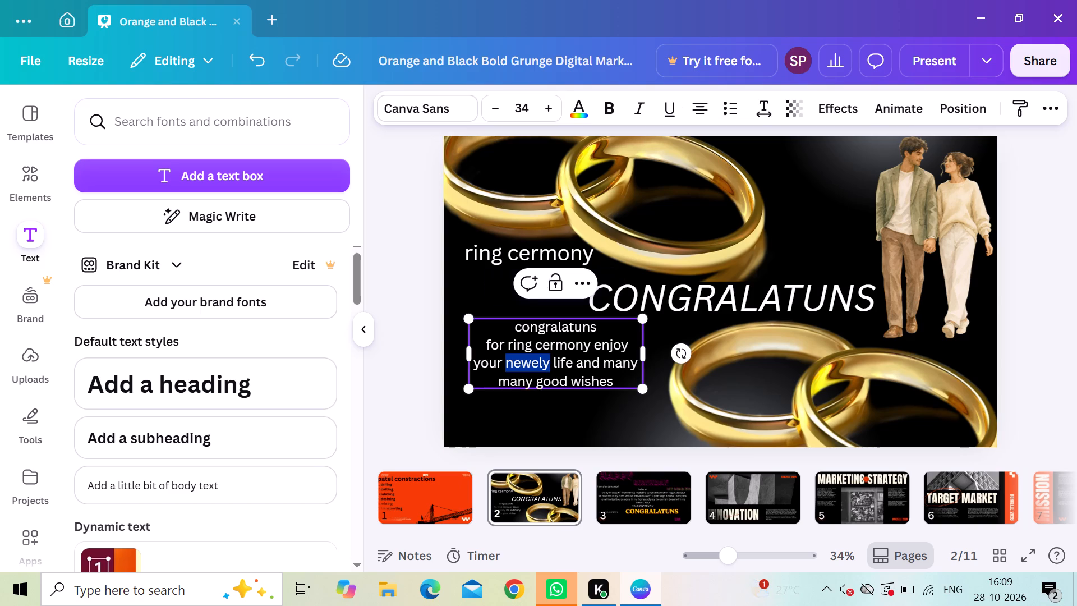
click(490, 304)
click(490, 304)
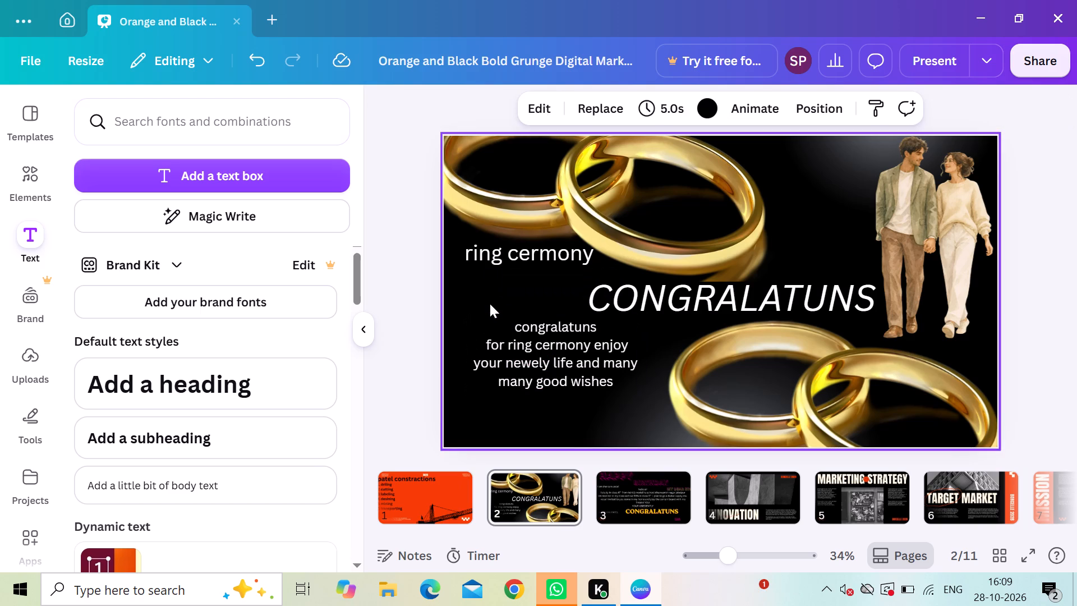
drag(503, 359, 489, 384)
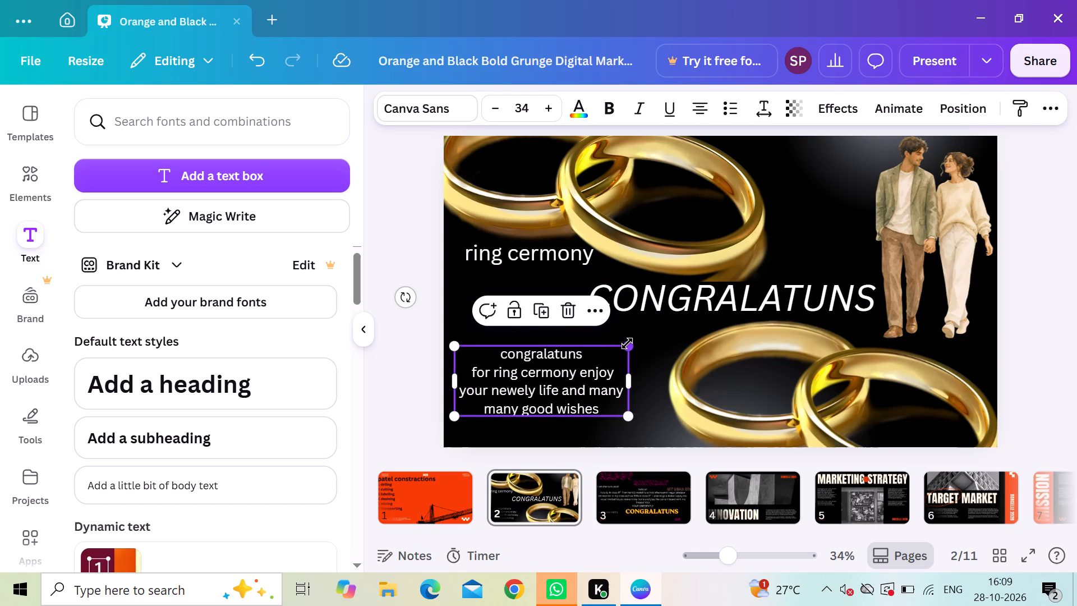
Enlarge the body text block proportionally to a font size of about 37.7.
drag(627, 343, 650, 333)
click(650, 333)
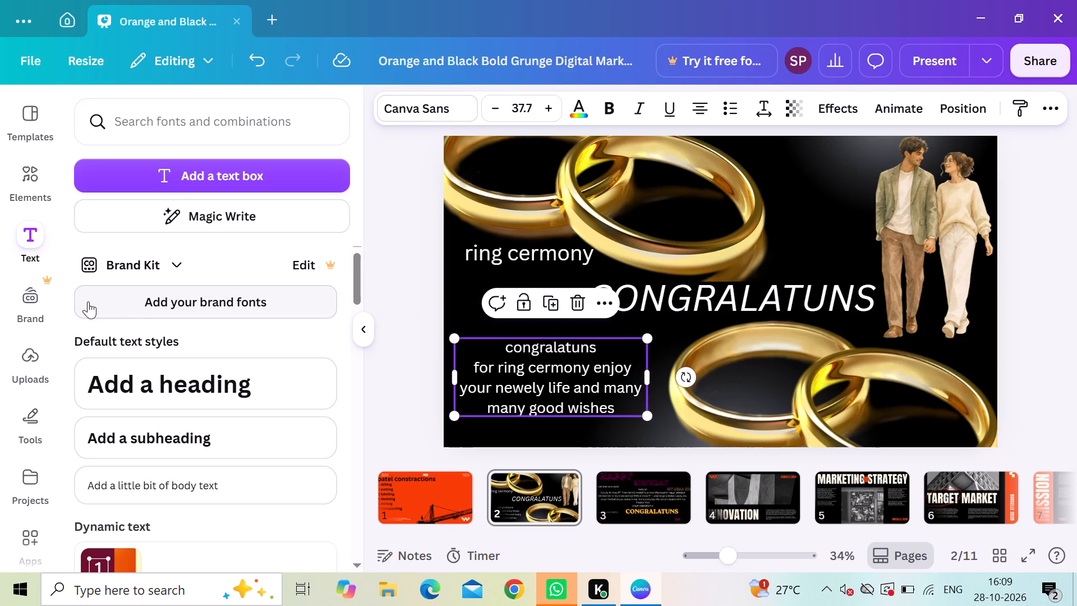
Add a second copy of the recently used walking couple illustration to the ring ceremony page.
click(21, 180)
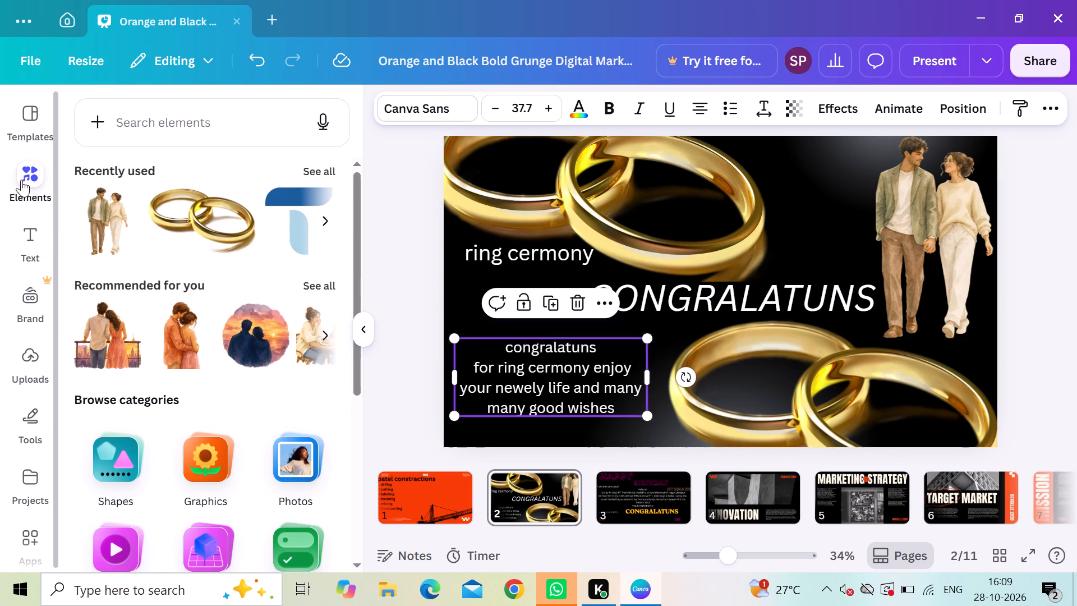
scroll(245, 365, left, 1)
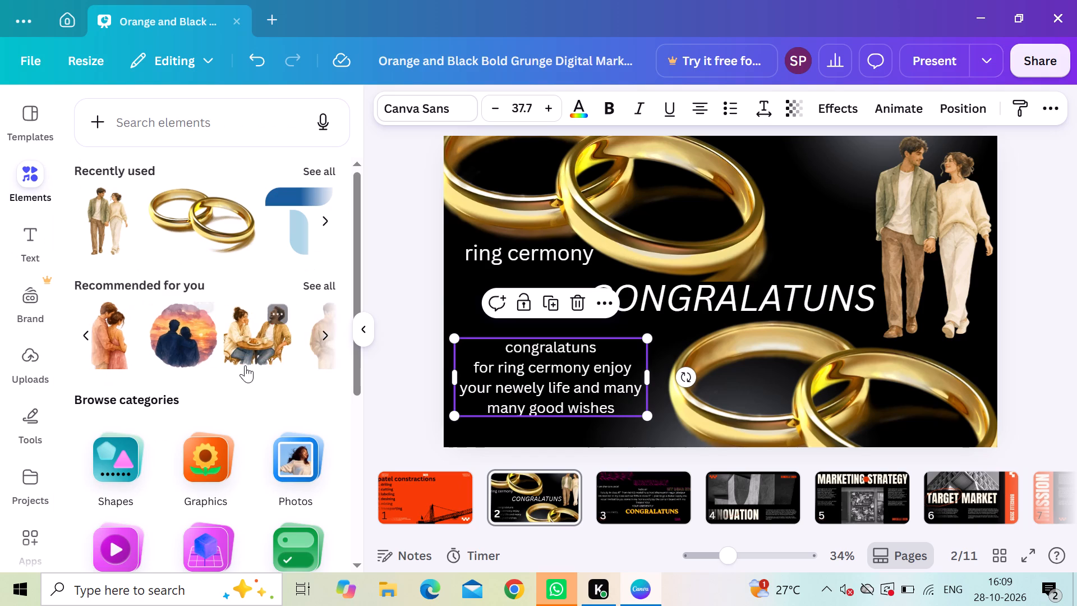
scroll(245, 365, left, 3)
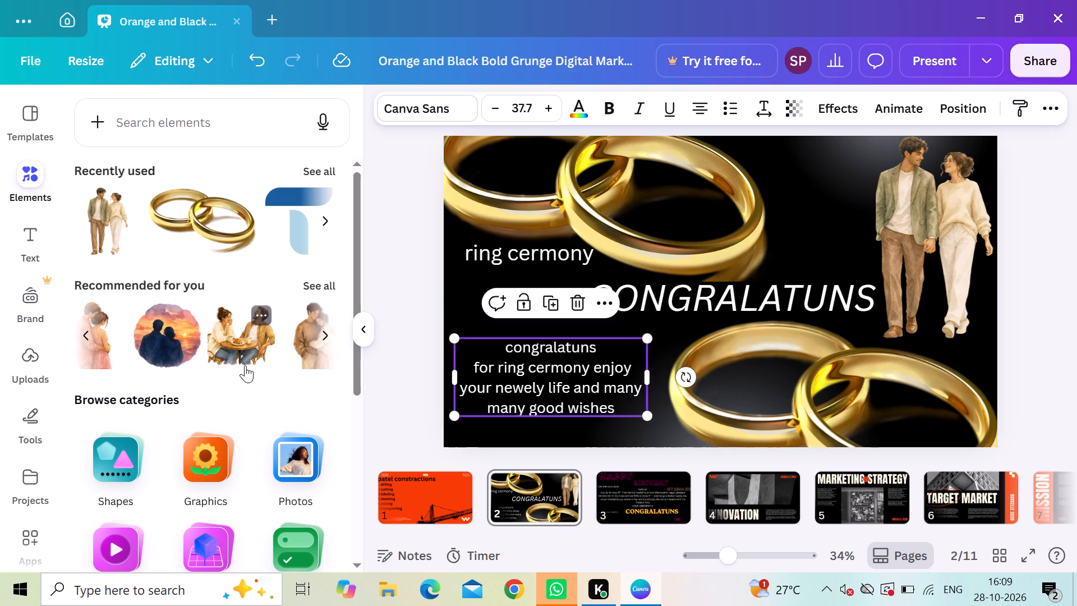
scroll(245, 365, left, 3)
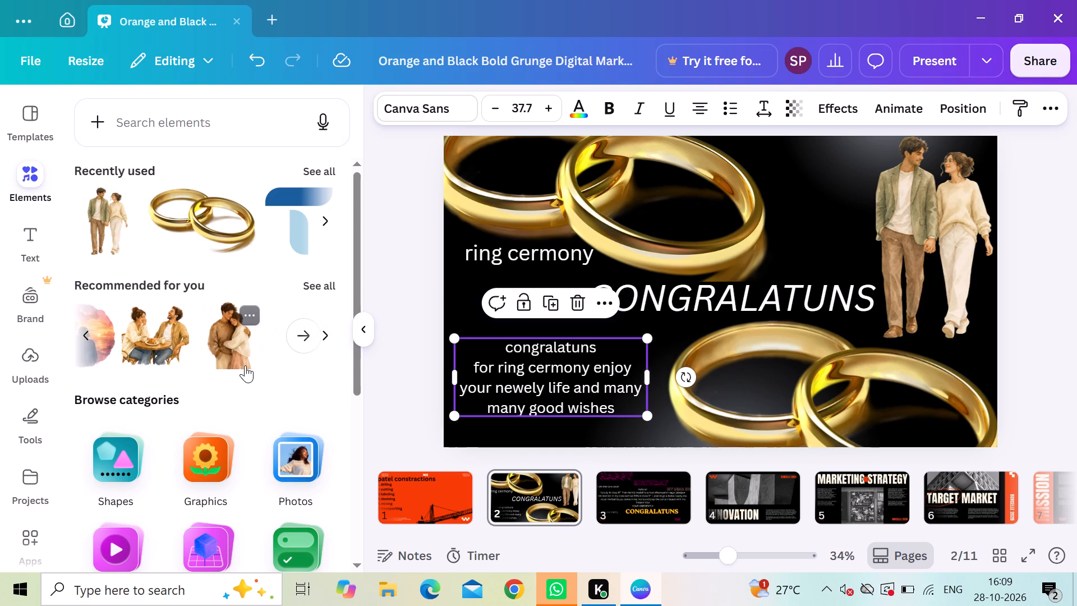
scroll(245, 365, left, 1)
scroll(245, 365, down, 8)
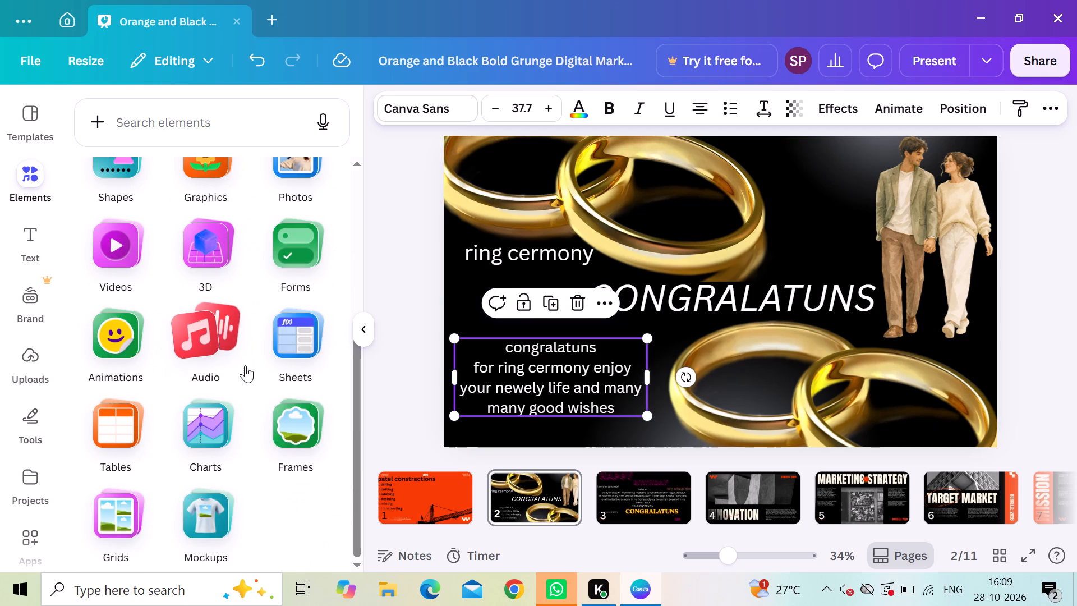
scroll(245, 365, down, 1)
scroll(245, 365, up, 6)
scroll(112, 352, right, 5)
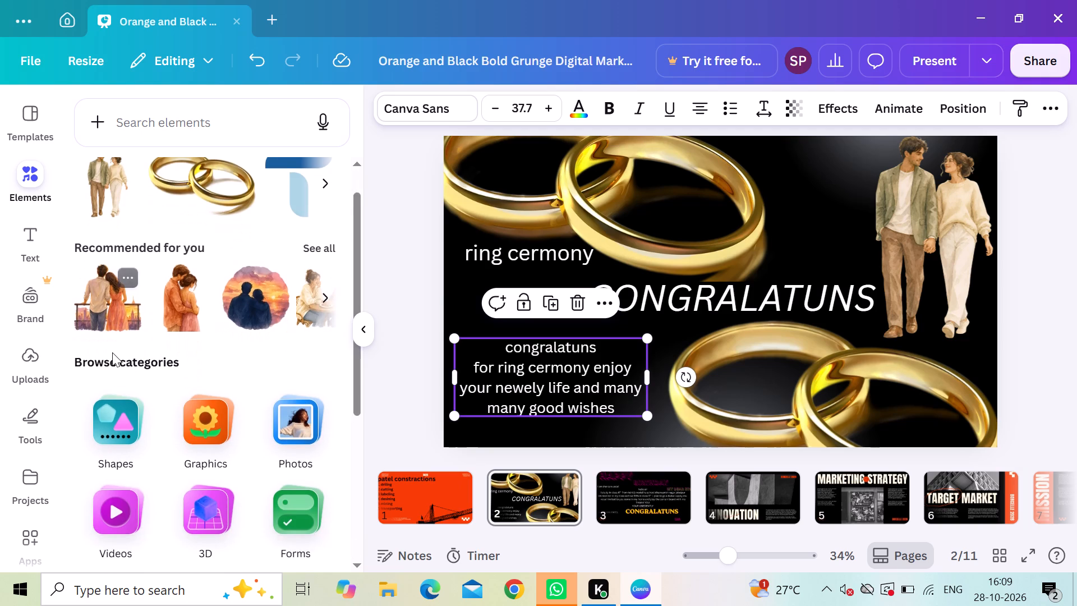
scroll(112, 352, right, 2)
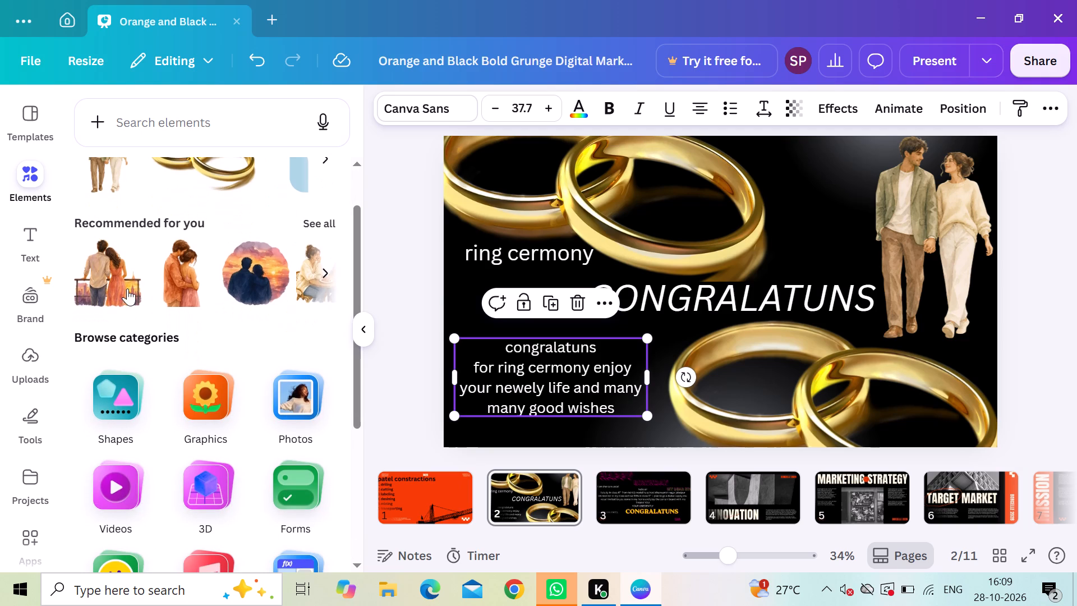
scroll(131, 324, up, 1)
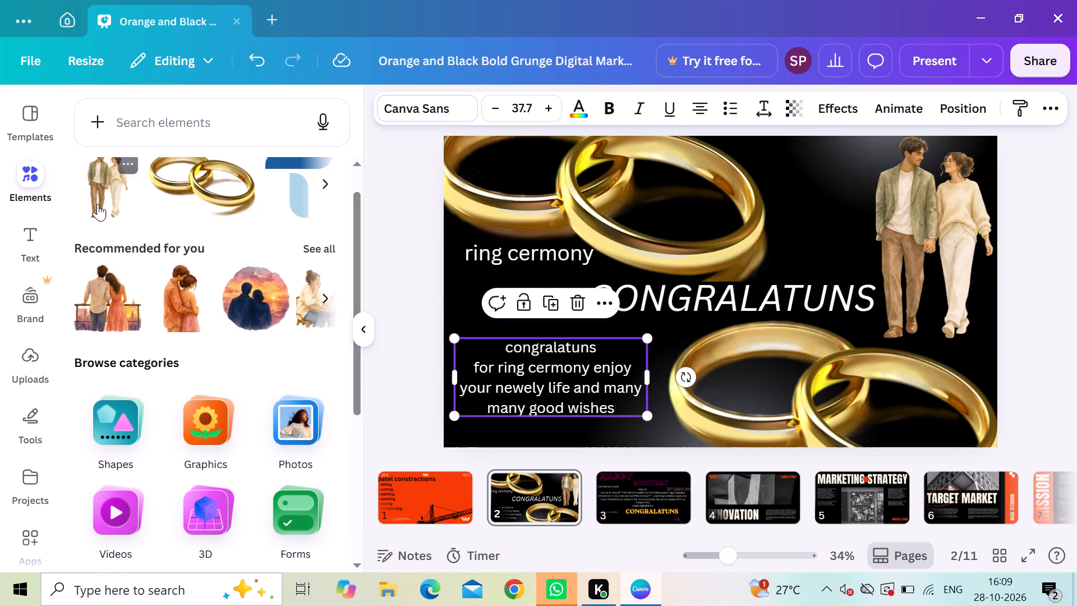
click(98, 204)
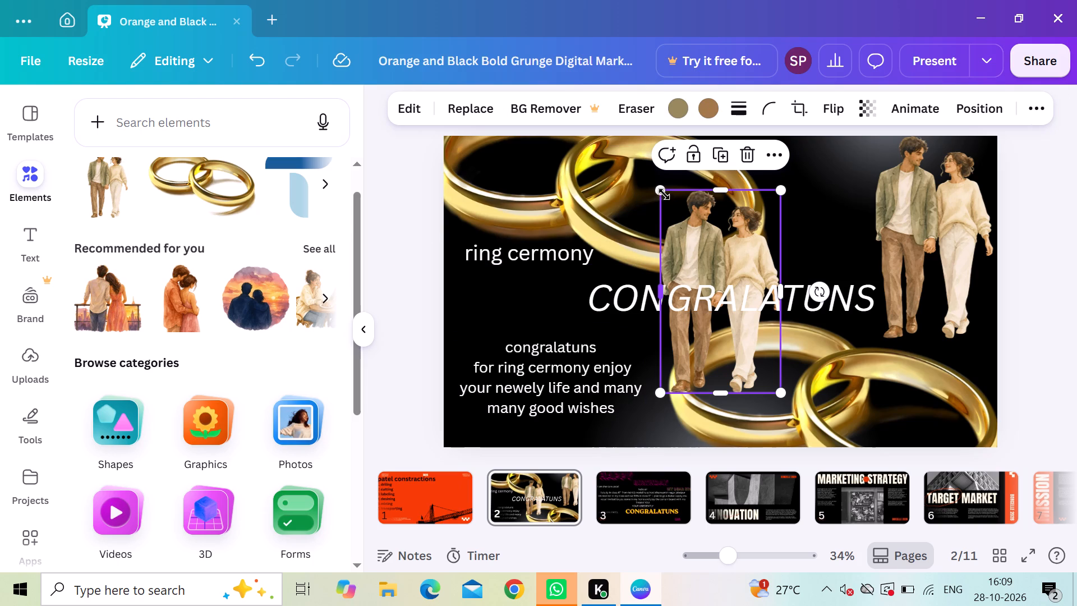
Shrink the new couple illustration to a small figure, less than half its size, in front of the lower gold rings.
drag(664, 191, 687, 199)
drag(687, 199, 789, 360)
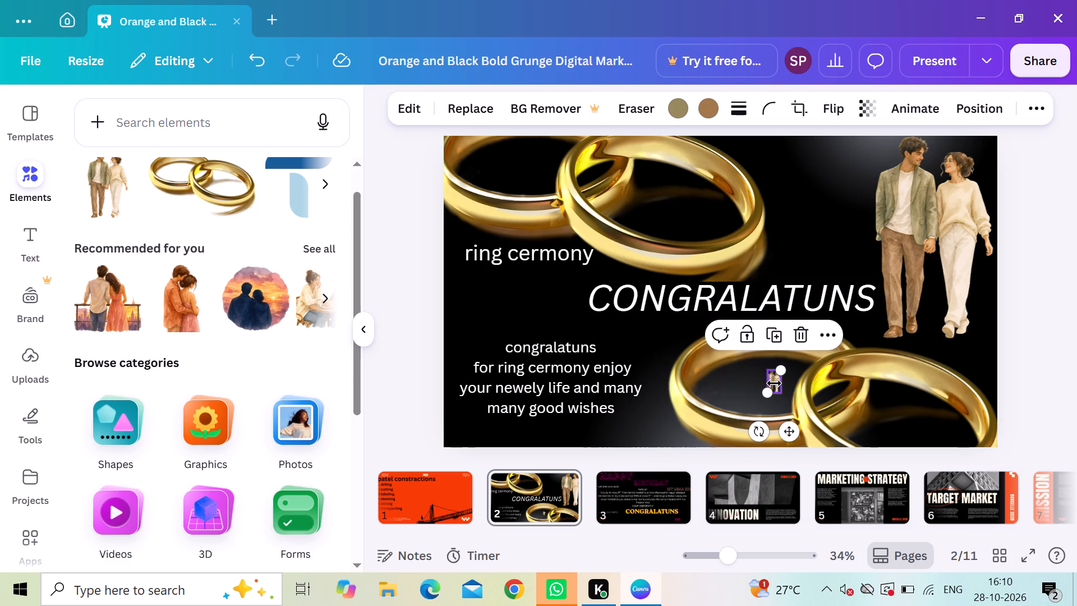
click(774, 383)
right_drag(774, 383, 721, 389)
double_click(721, 389)
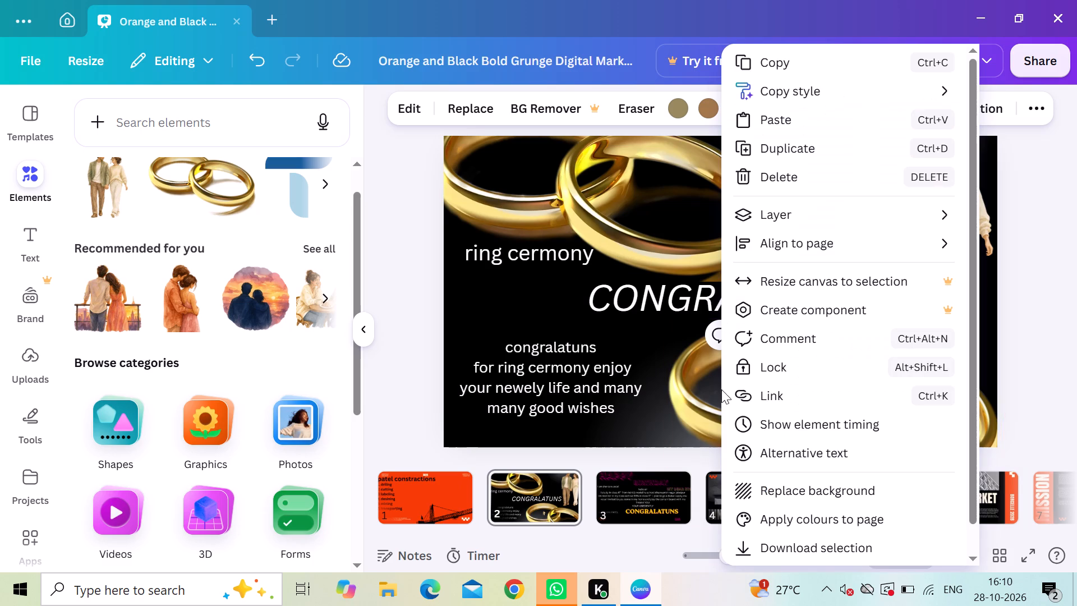
click(648, 323)
click(774, 387)
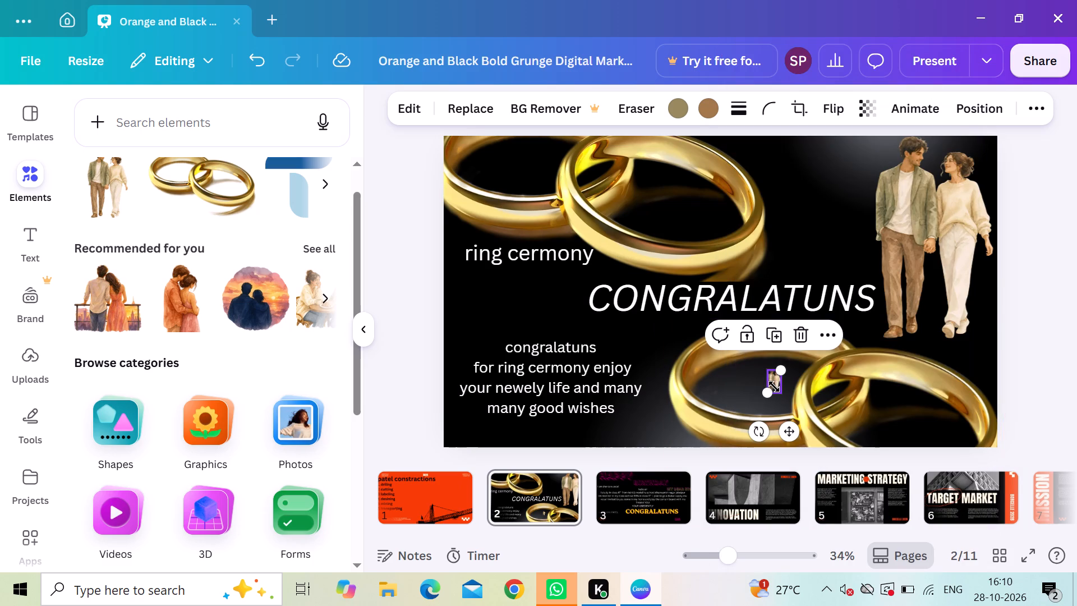
drag(768, 387, 654, 400)
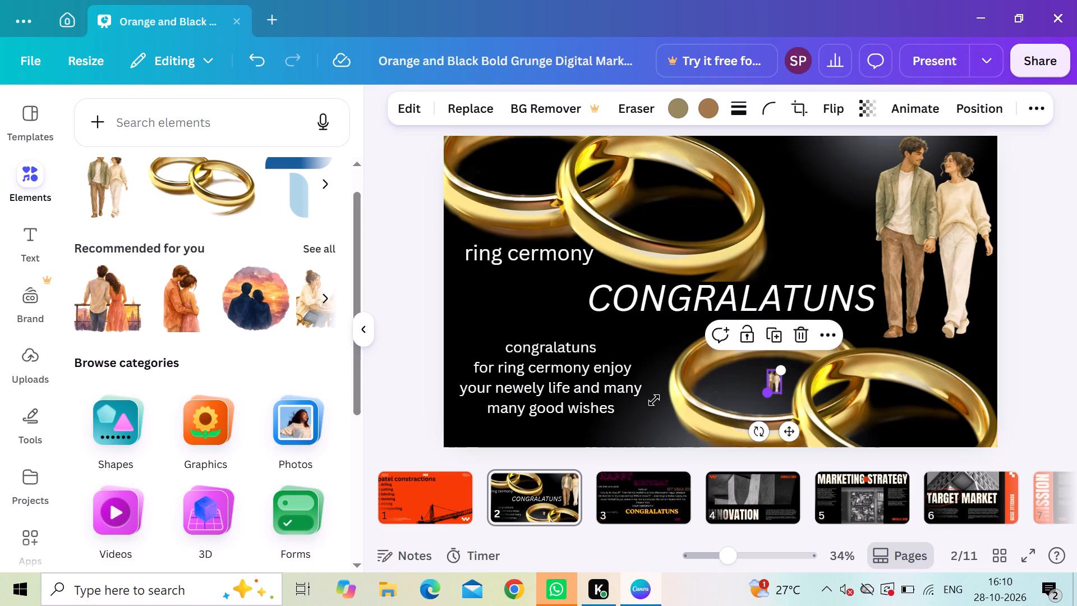
drag(654, 400, 652, 400)
click(652, 400)
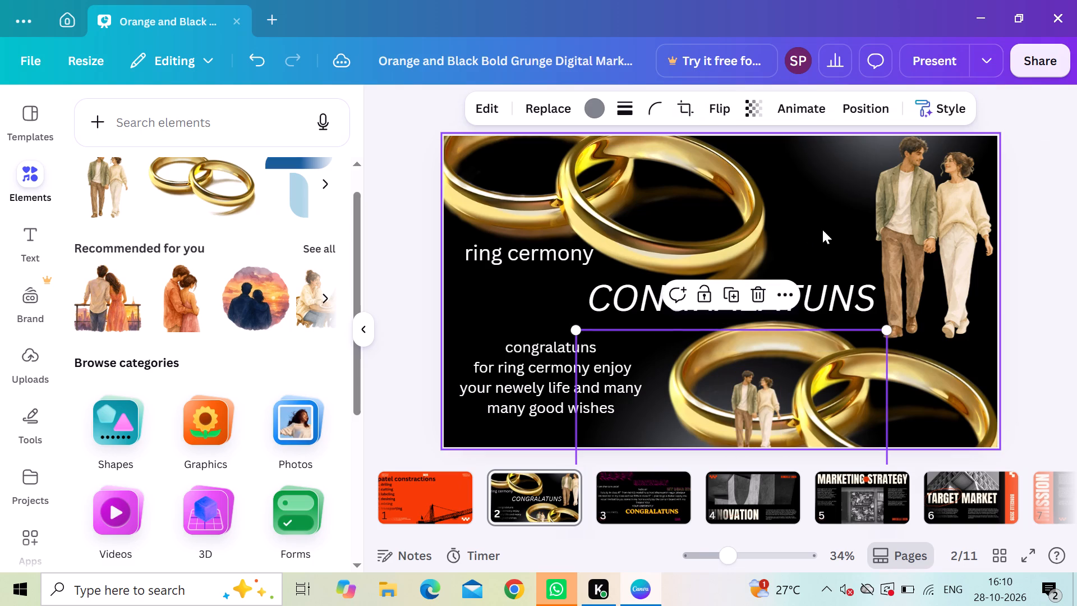
click(822, 229)
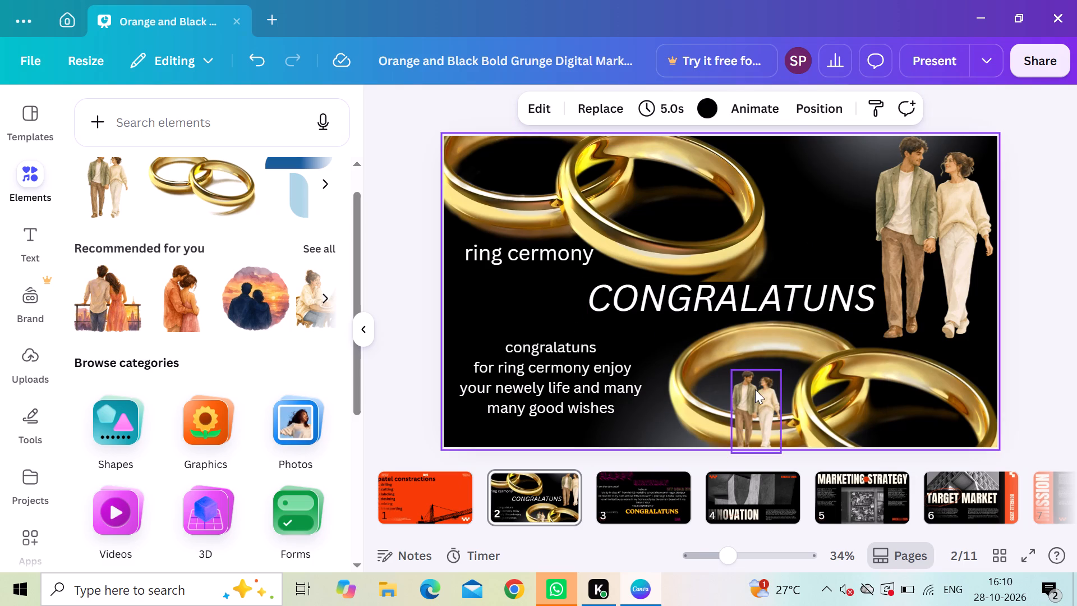
Move the small couple illustration from the lower rings onto the middle of the body text block.
drag(755, 389, 593, 392)
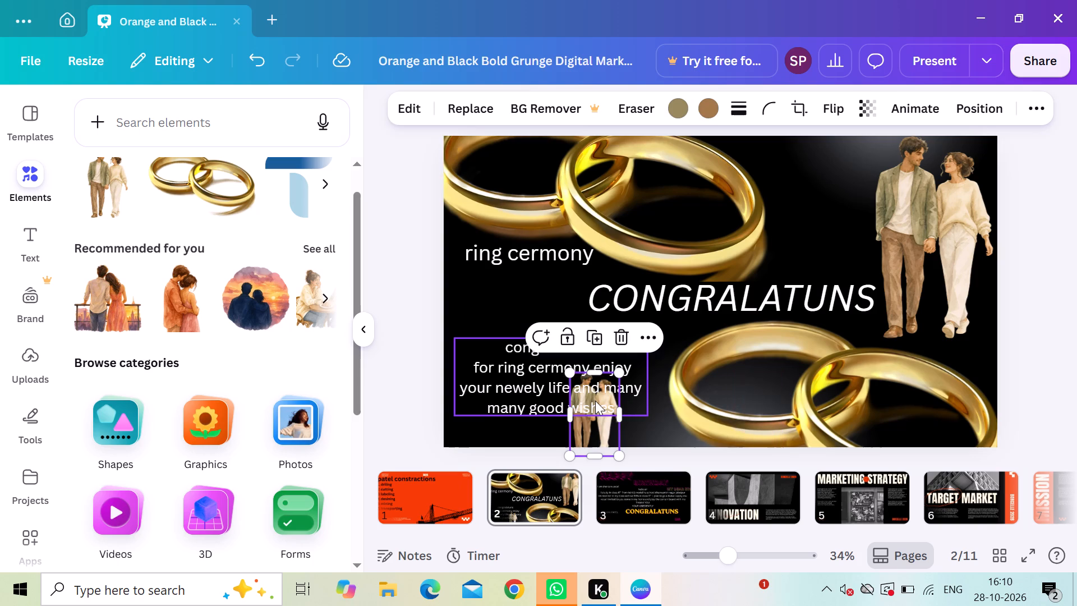
drag(595, 401, 540, 388)
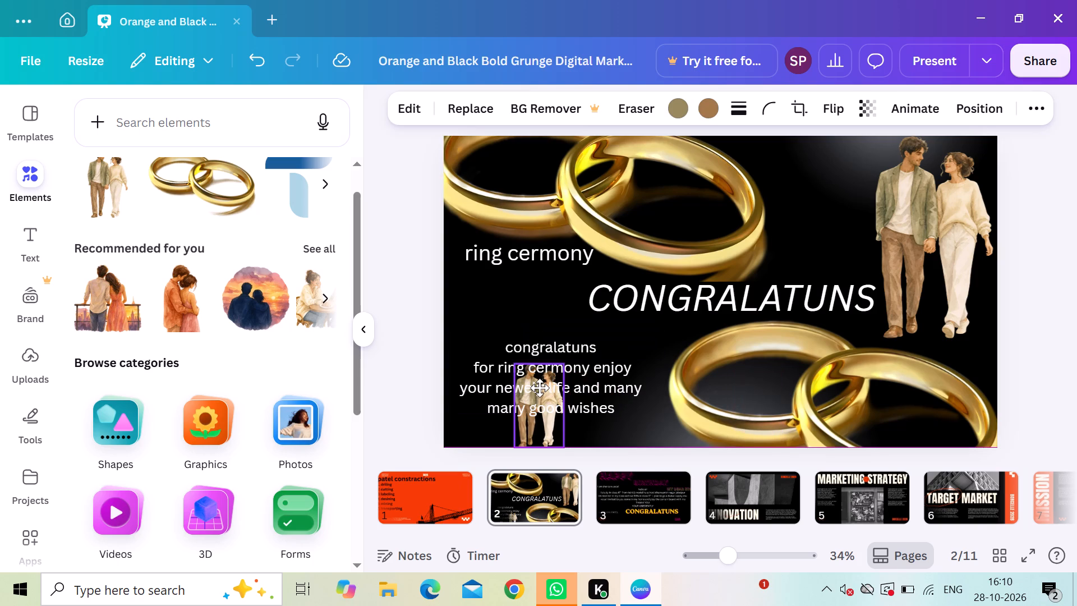
drag(540, 388, 540, 366)
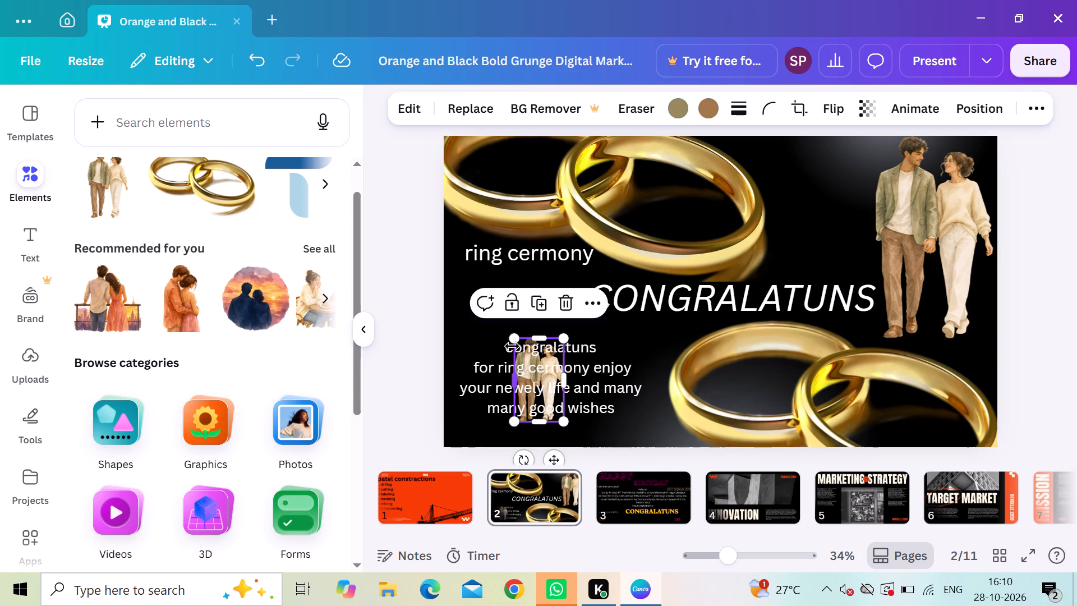
Enlarge the small couple illustration proportionally until it reaches from the last body text line up to just below "ring cermony".
drag(501, 314, 467, 292)
click(603, 315)
drag(510, 343, 453, 284)
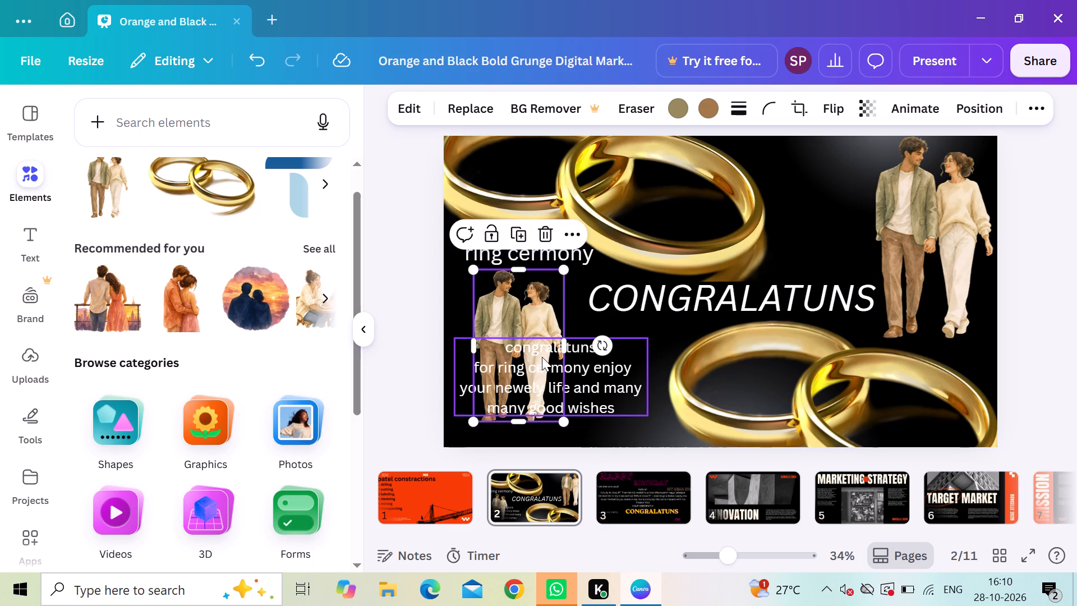
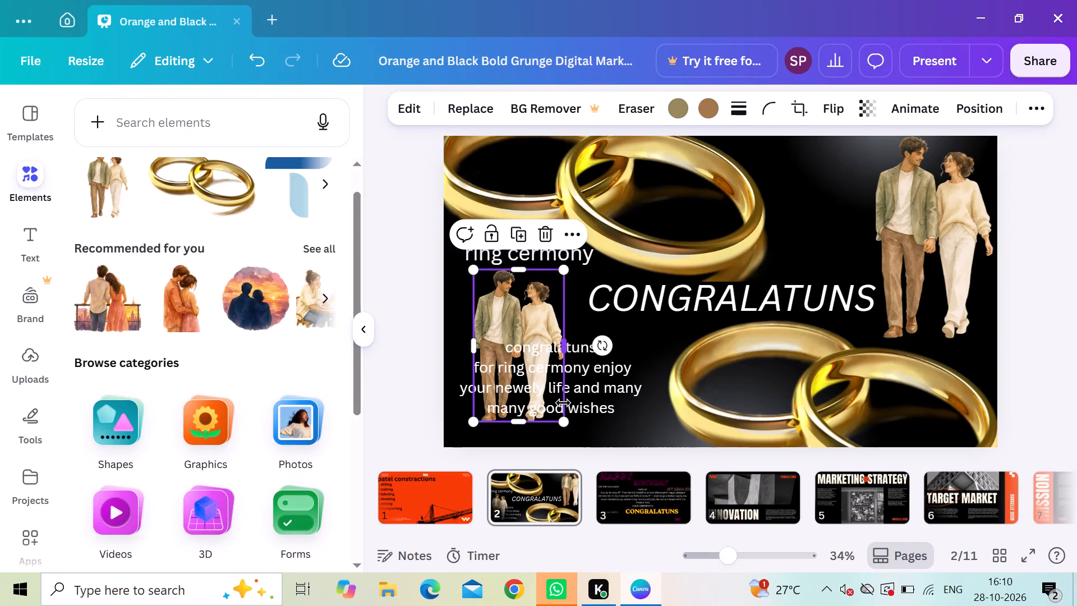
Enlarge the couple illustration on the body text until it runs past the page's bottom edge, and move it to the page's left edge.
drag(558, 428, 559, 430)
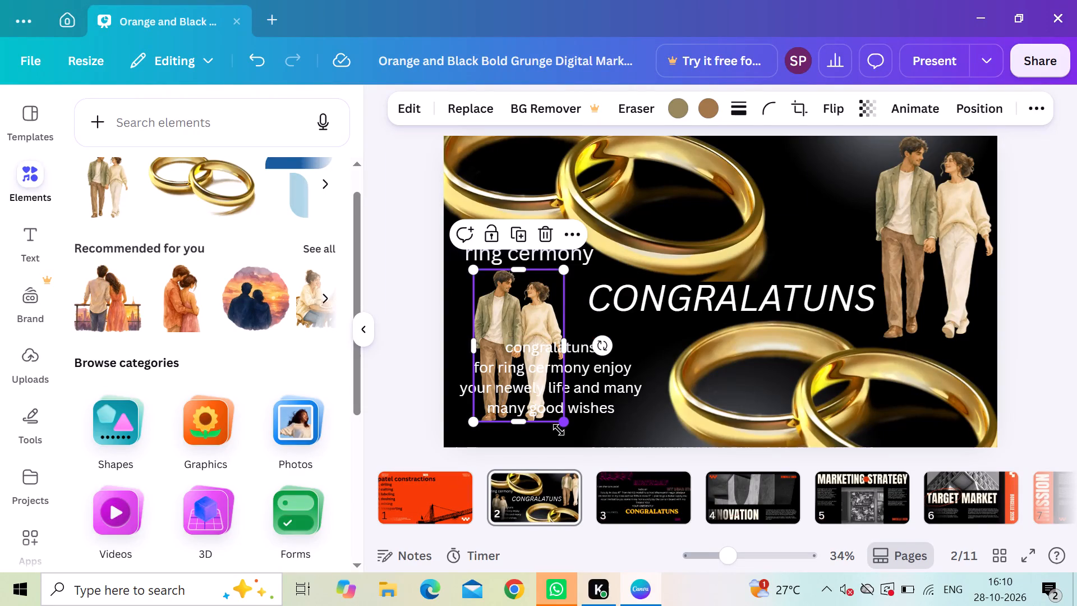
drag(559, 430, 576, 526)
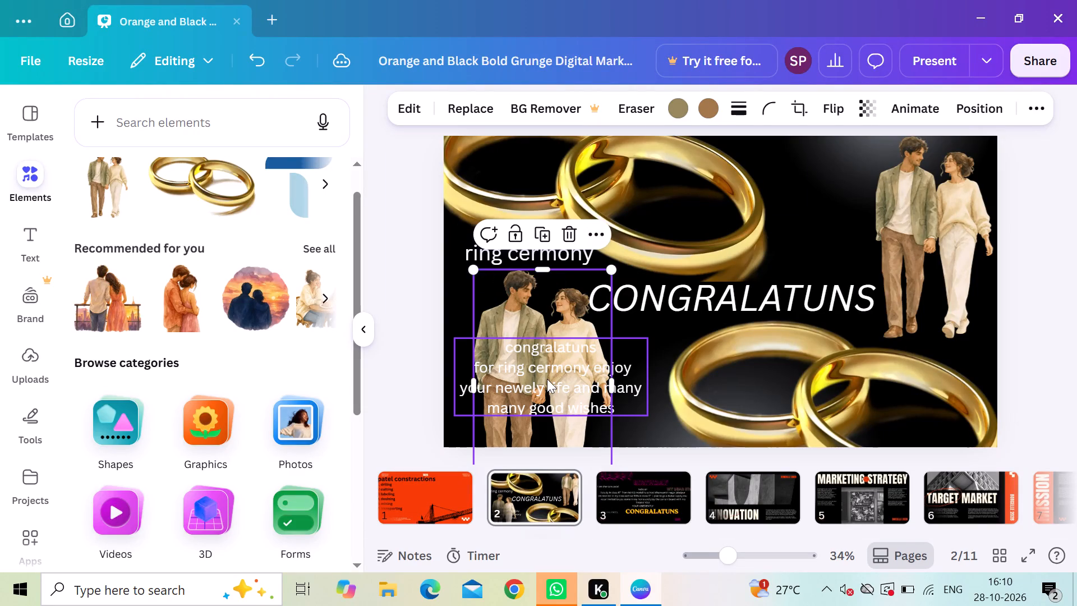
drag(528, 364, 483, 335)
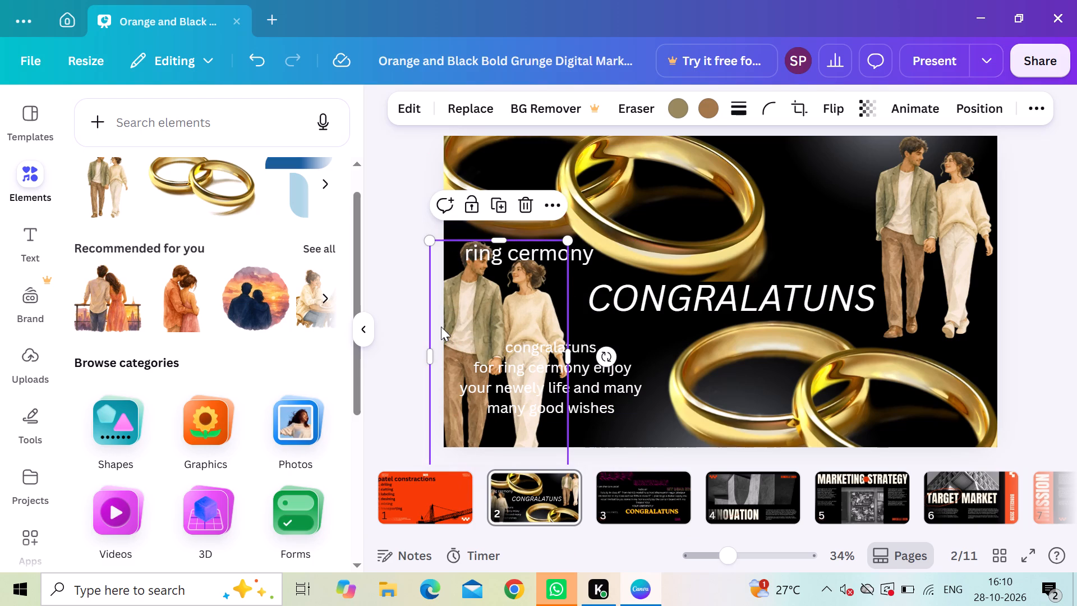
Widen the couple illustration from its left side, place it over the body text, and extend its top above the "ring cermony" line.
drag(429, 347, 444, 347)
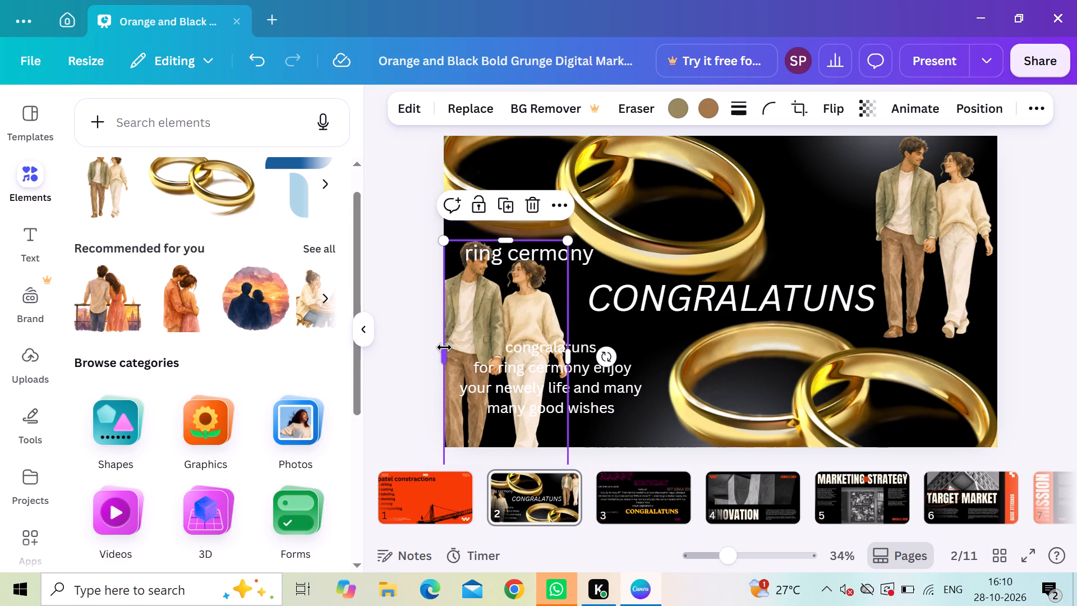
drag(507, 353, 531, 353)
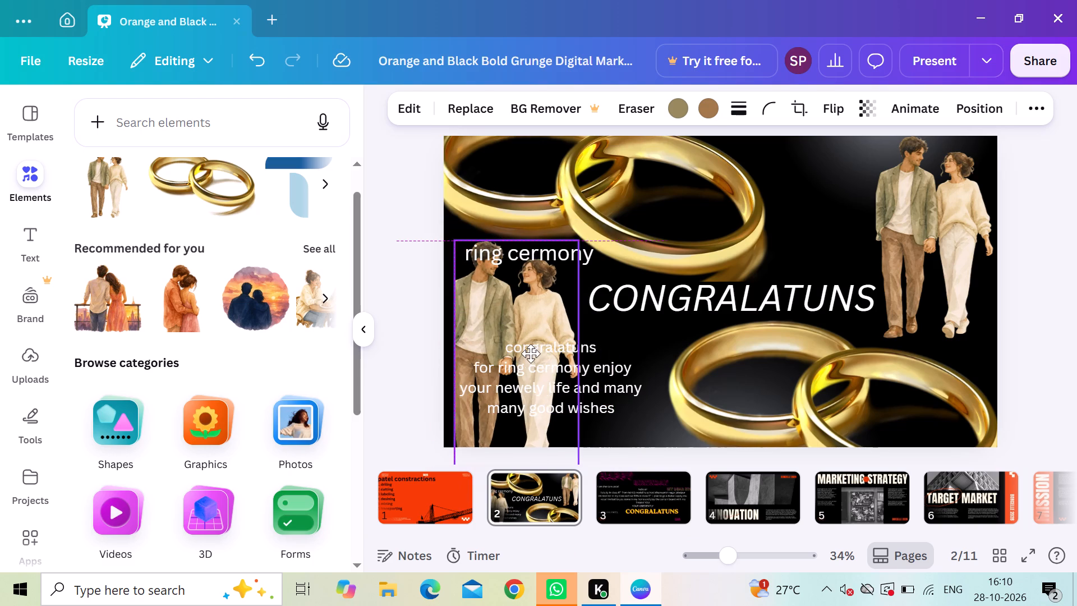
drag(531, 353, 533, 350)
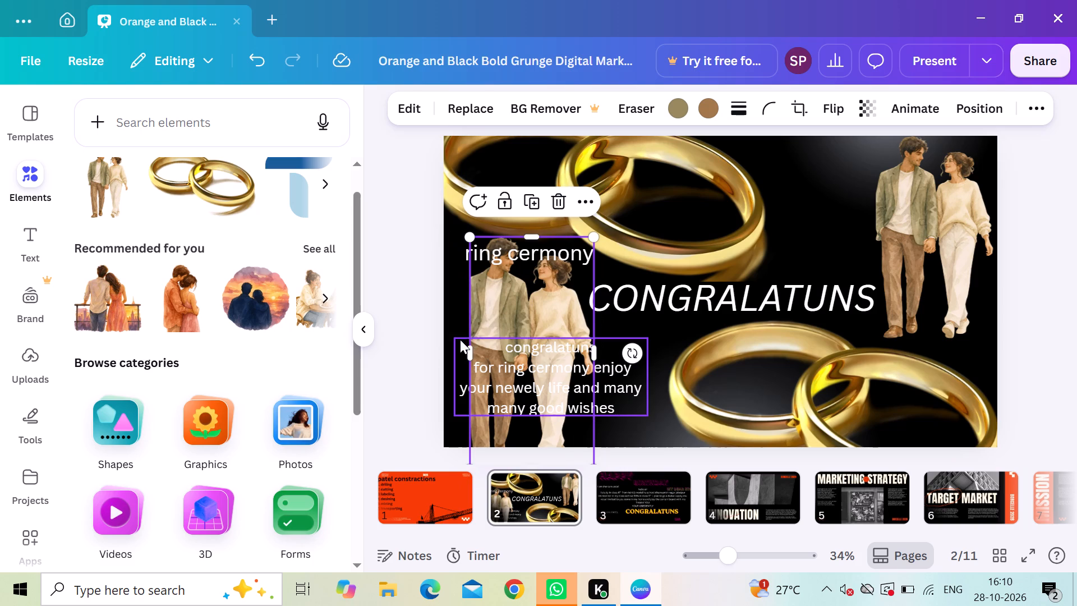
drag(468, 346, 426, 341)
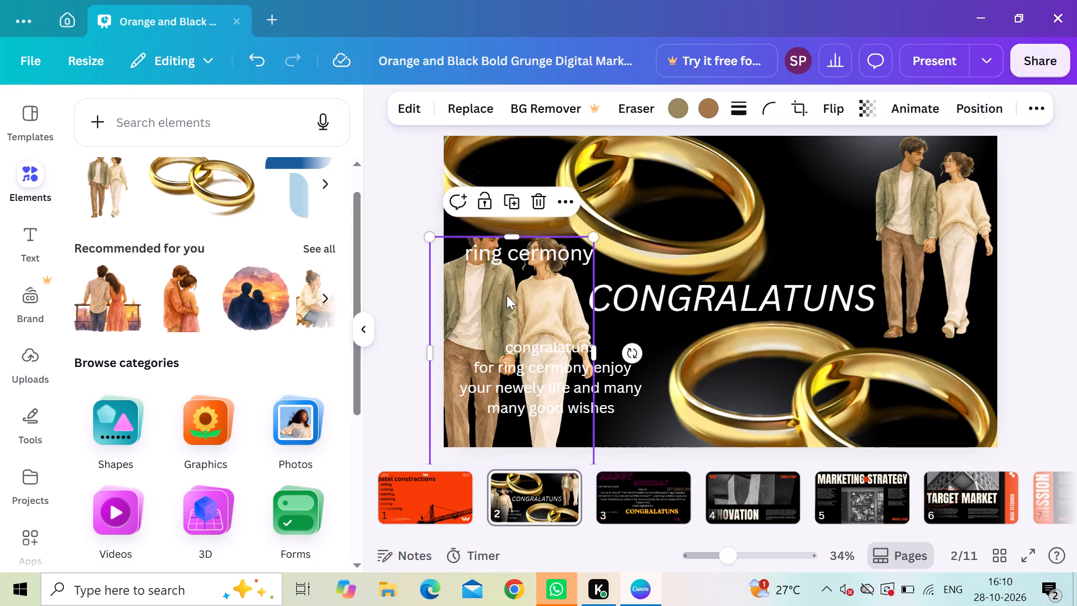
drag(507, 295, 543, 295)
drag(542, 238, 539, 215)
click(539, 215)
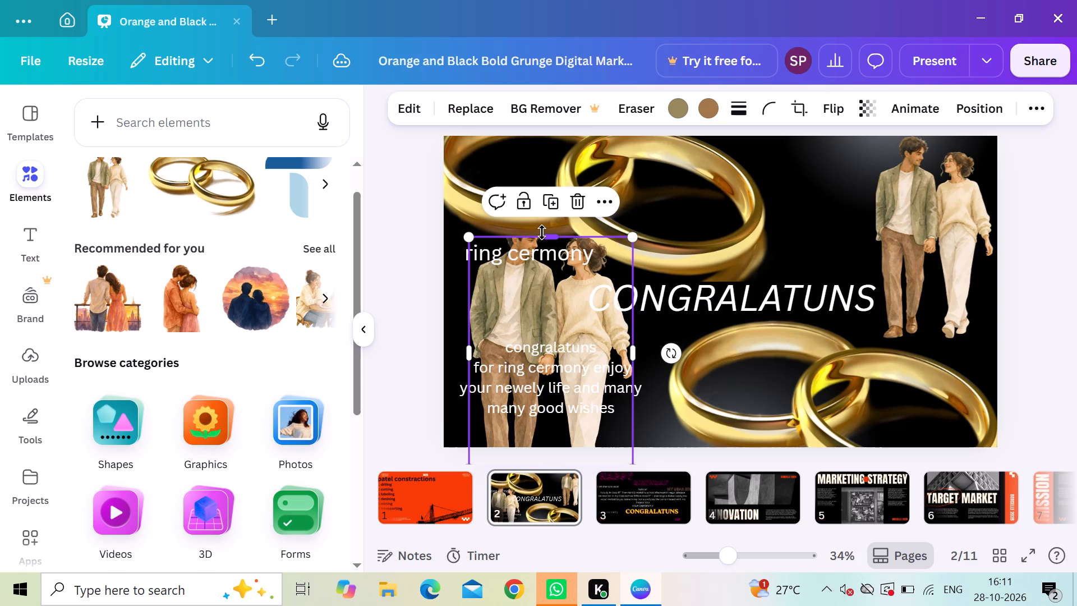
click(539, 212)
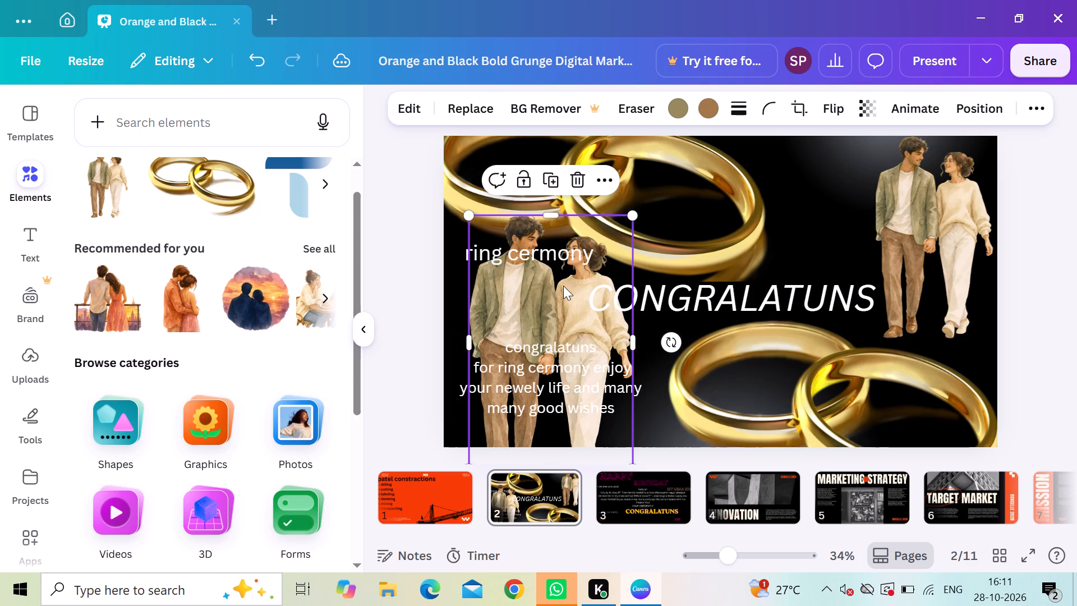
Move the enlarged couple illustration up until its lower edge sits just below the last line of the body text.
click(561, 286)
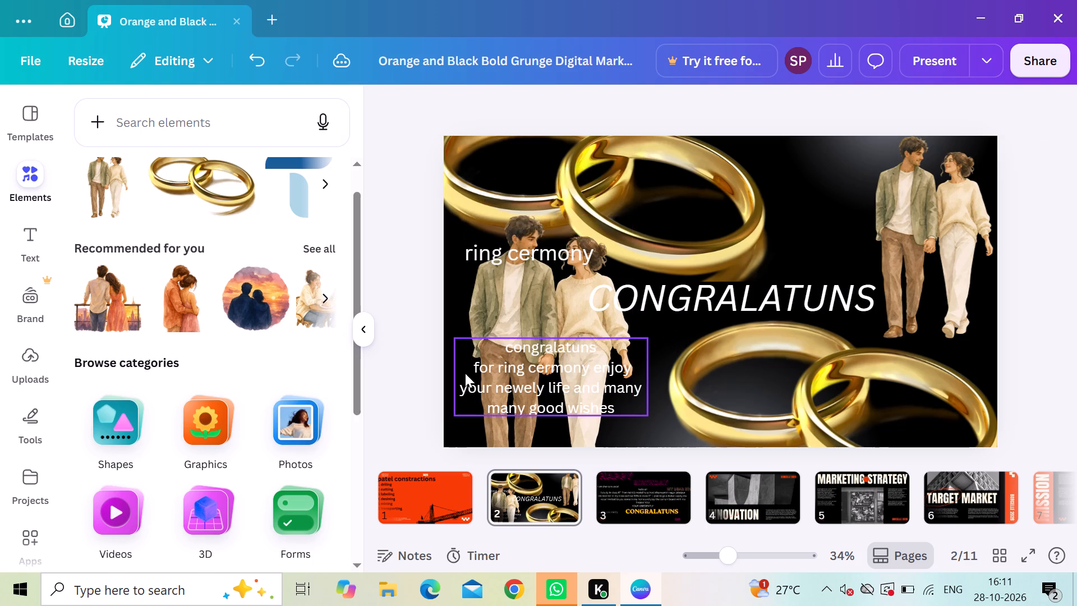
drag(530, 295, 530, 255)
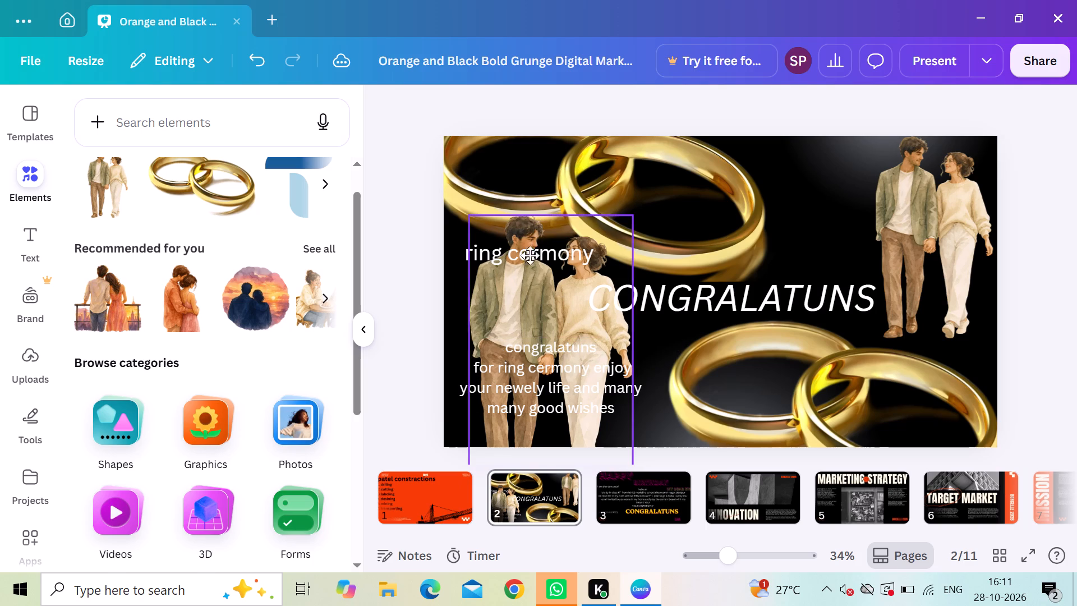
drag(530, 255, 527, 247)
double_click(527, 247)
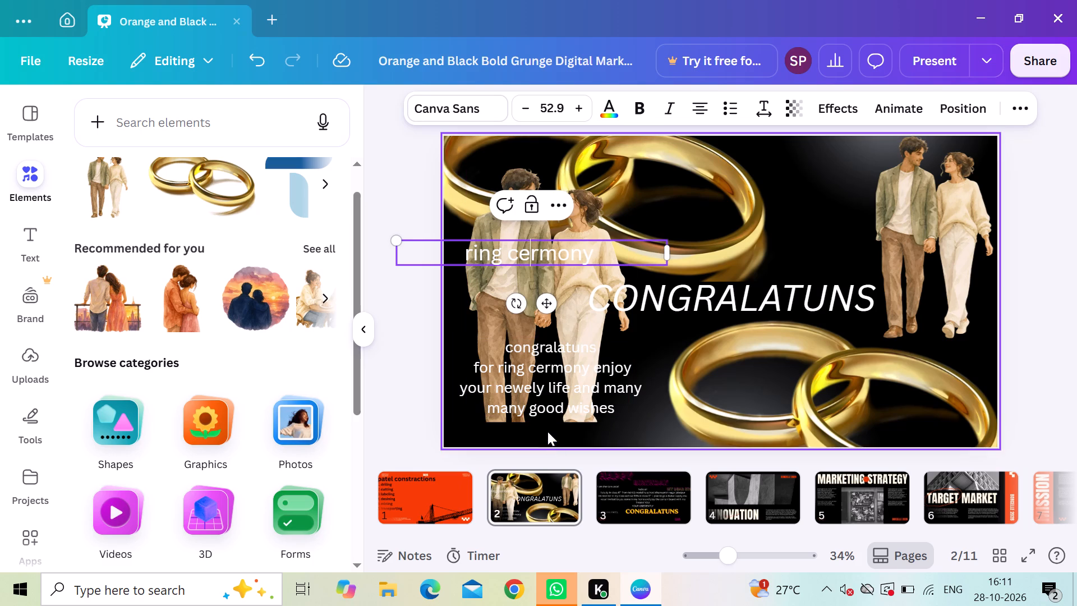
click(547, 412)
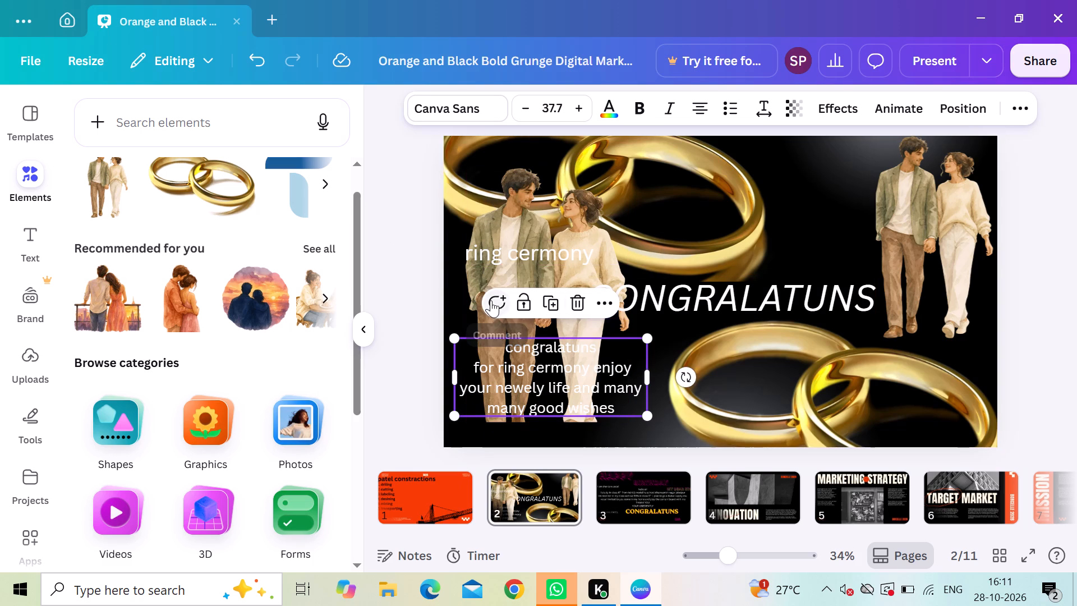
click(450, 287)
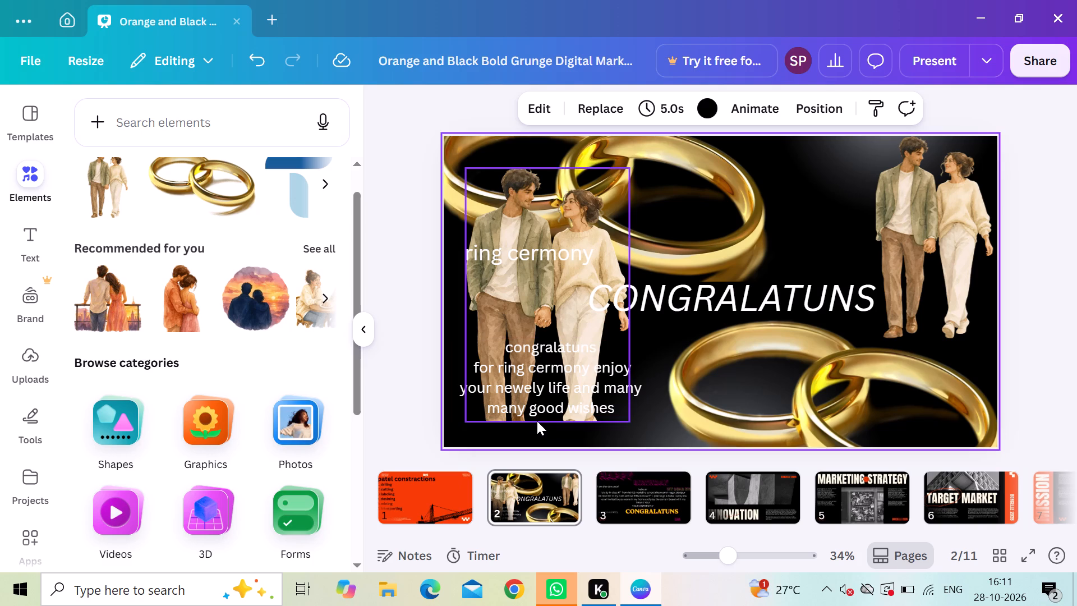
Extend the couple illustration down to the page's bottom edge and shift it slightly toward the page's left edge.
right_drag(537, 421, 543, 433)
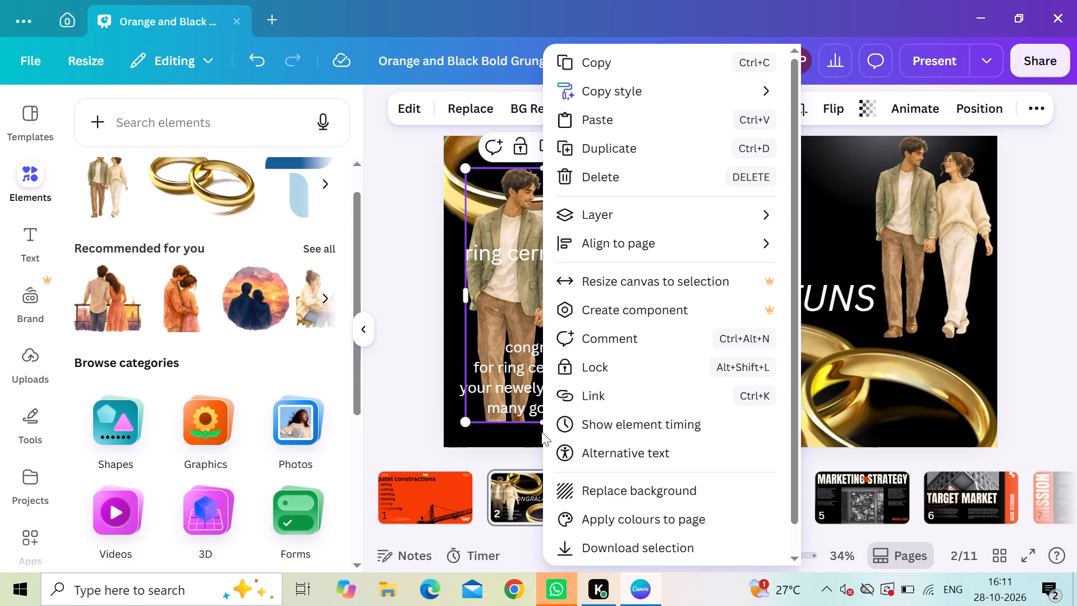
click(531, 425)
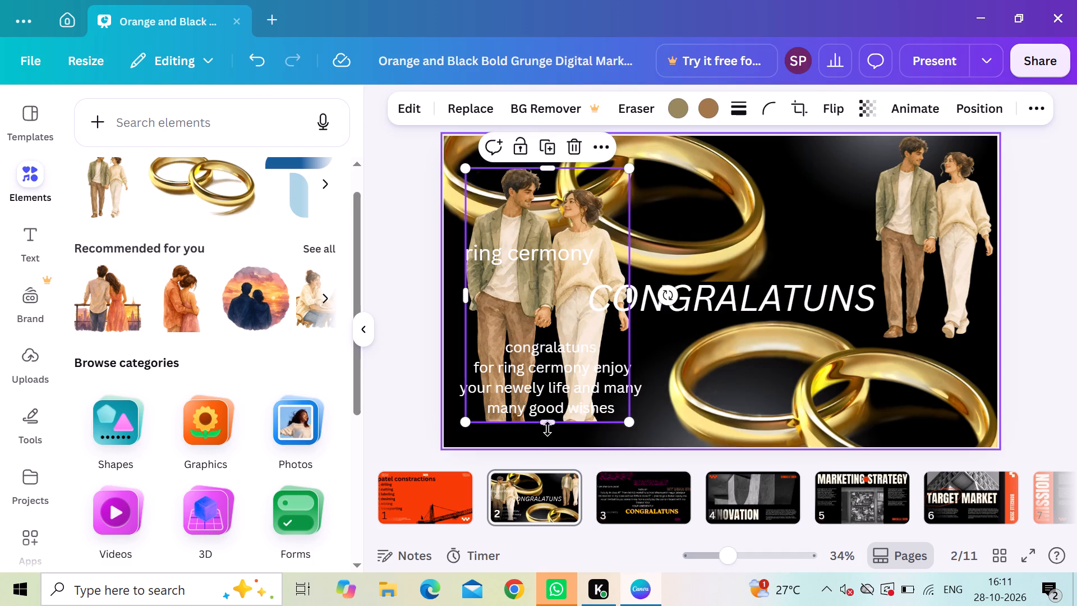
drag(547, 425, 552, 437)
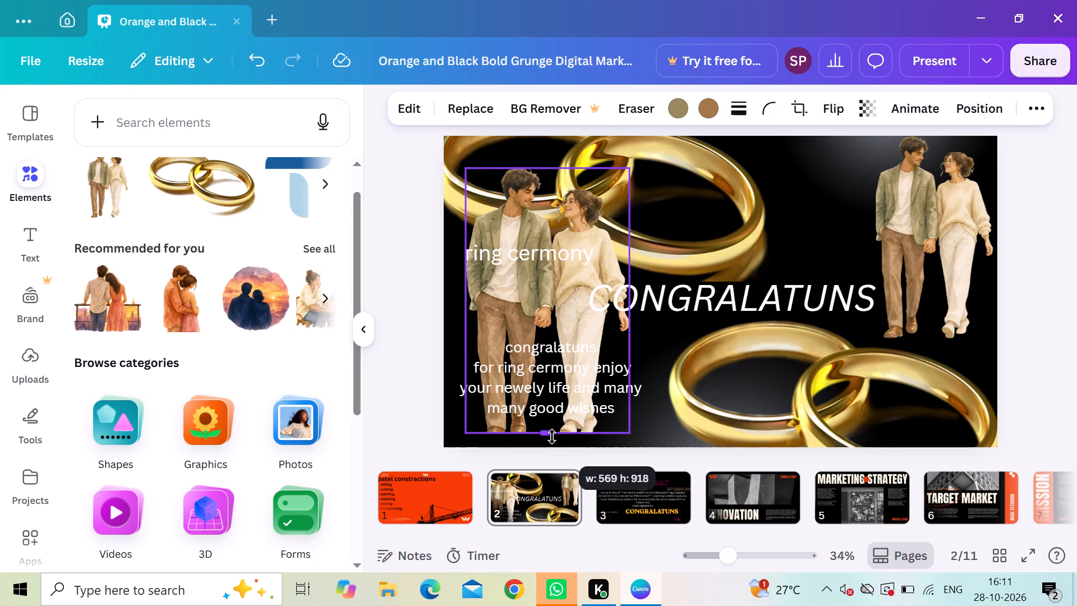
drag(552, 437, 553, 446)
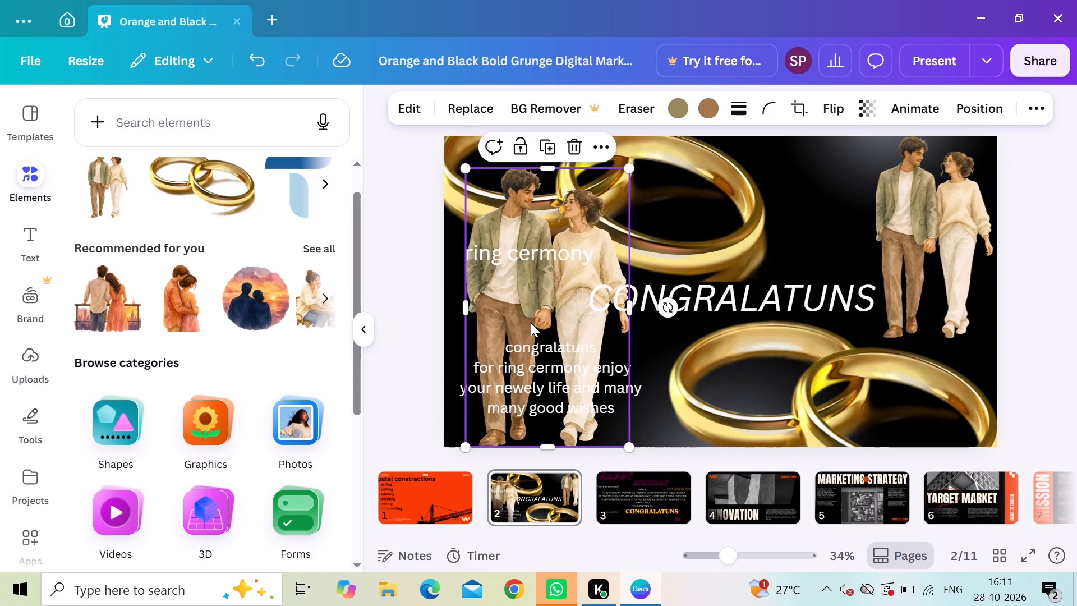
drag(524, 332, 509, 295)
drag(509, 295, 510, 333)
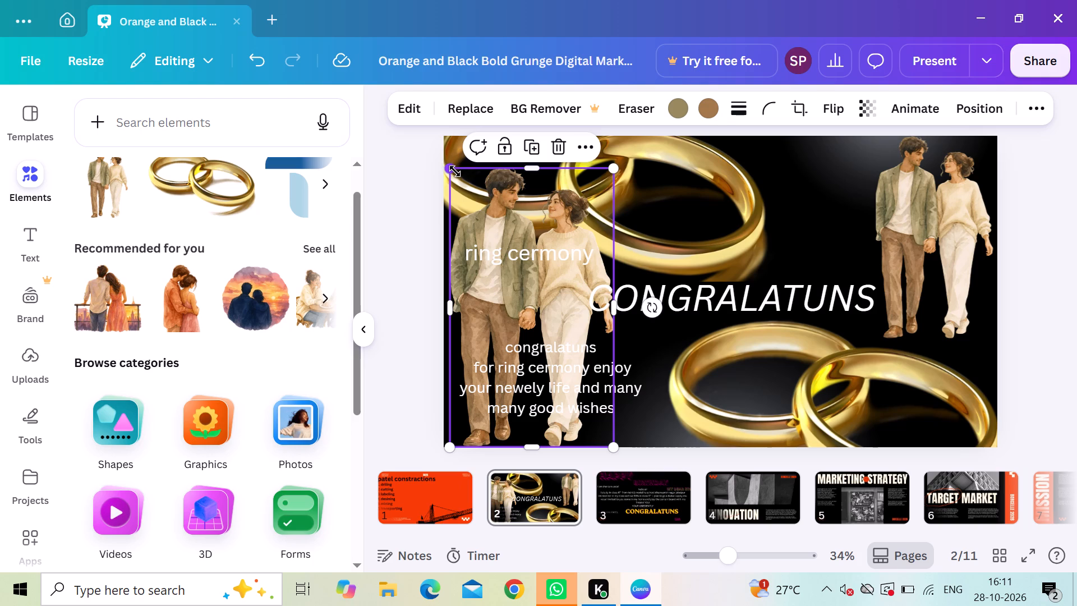
Shrink the couple illustration proportionally to about half its size, keeping its feet on the page's bottom edge below the "ring cermony" line.
drag(456, 168, 472, 189)
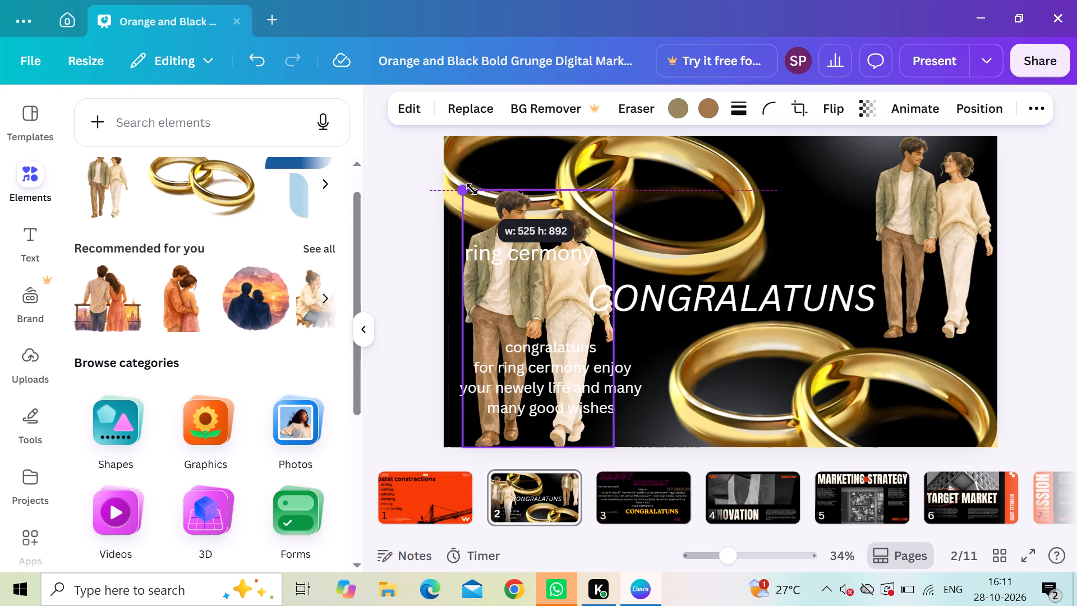
drag(472, 189, 494, 232)
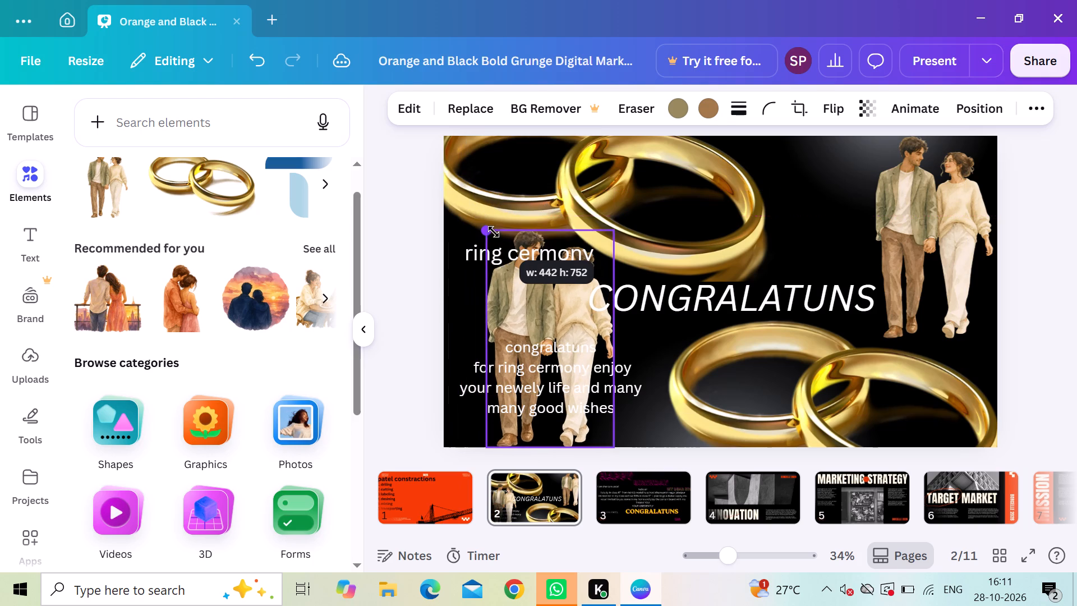
drag(494, 232, 500, 315)
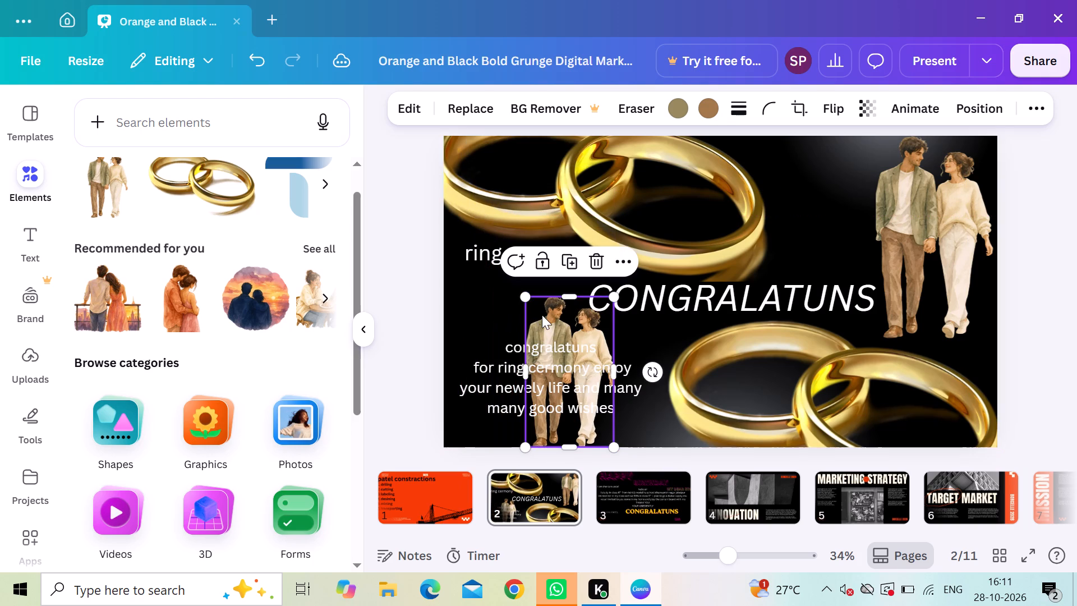
click(627, 333)
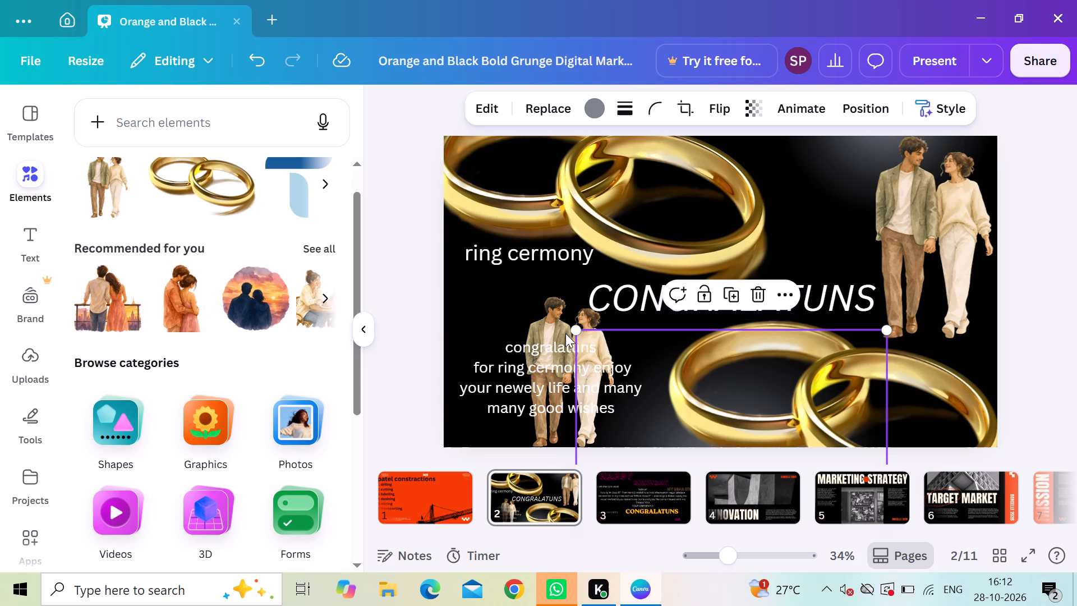
drag(487, 311, 491, 300)
click(491, 300)
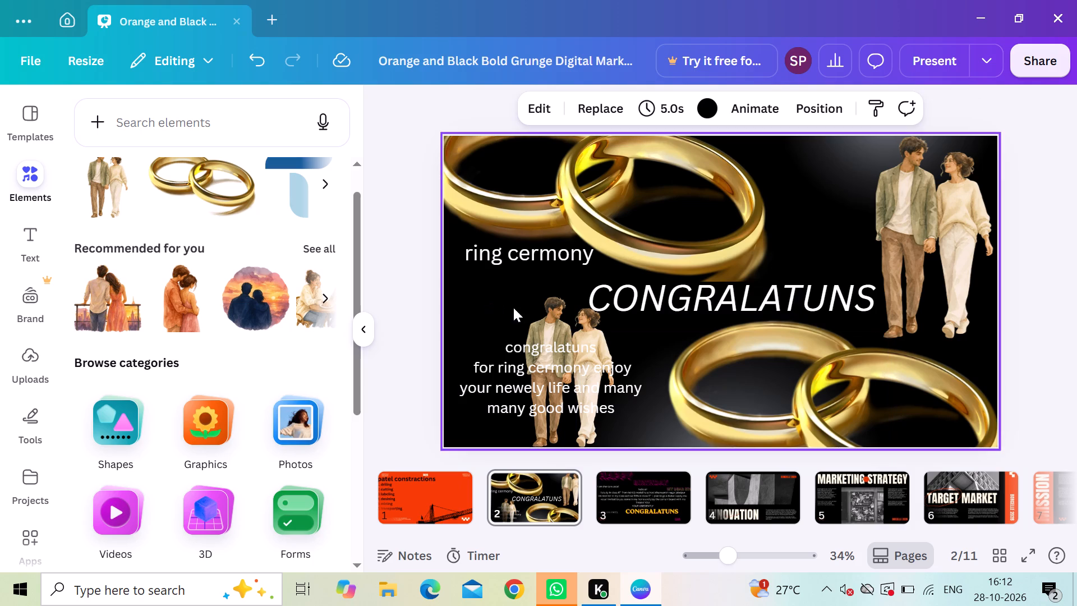
Move the small couple illustration into the page's lower-left corner, over the start of the body text lines.
drag(551, 323, 549, 323)
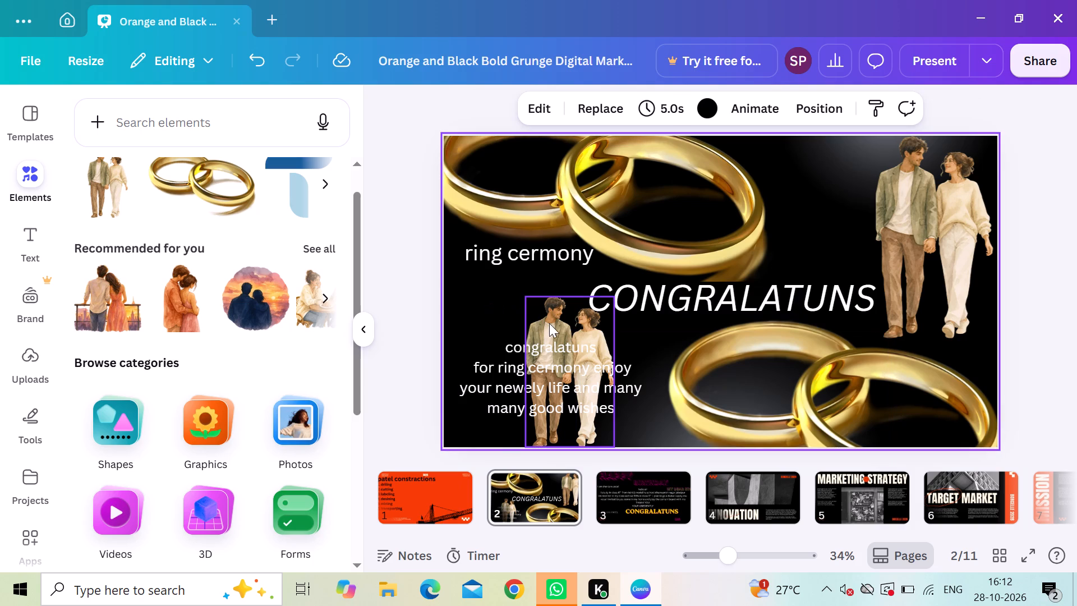
drag(549, 323, 492, 318)
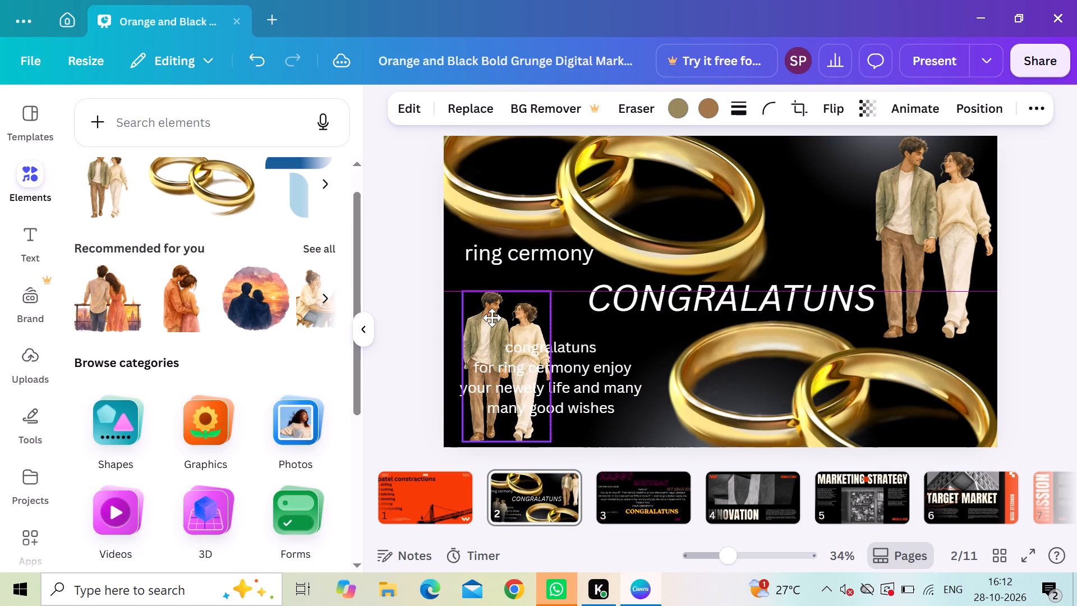
drag(492, 318, 494, 317)
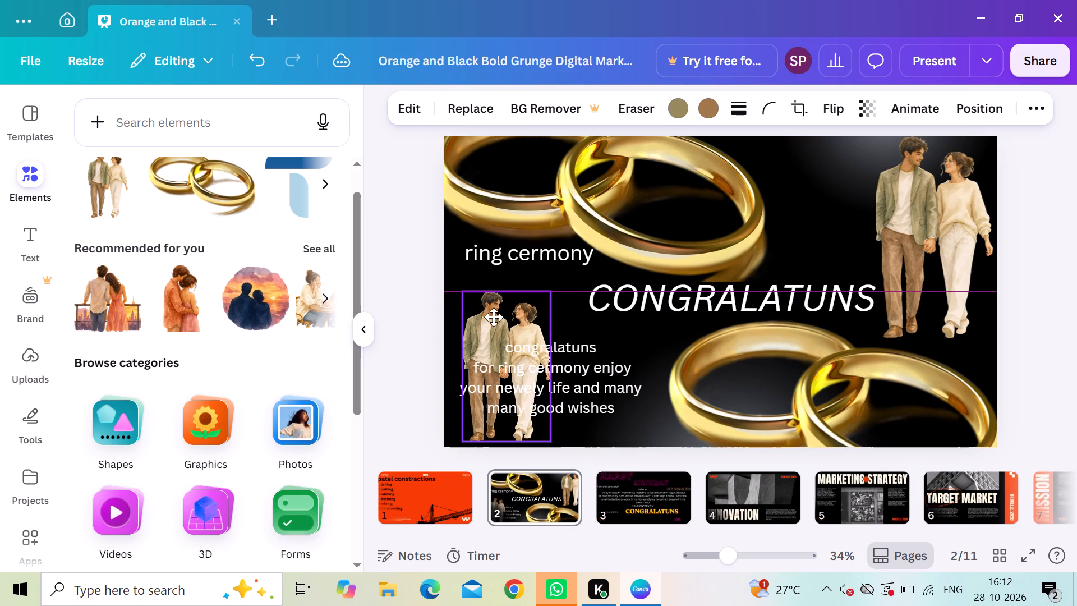
drag(494, 317, 491, 322)
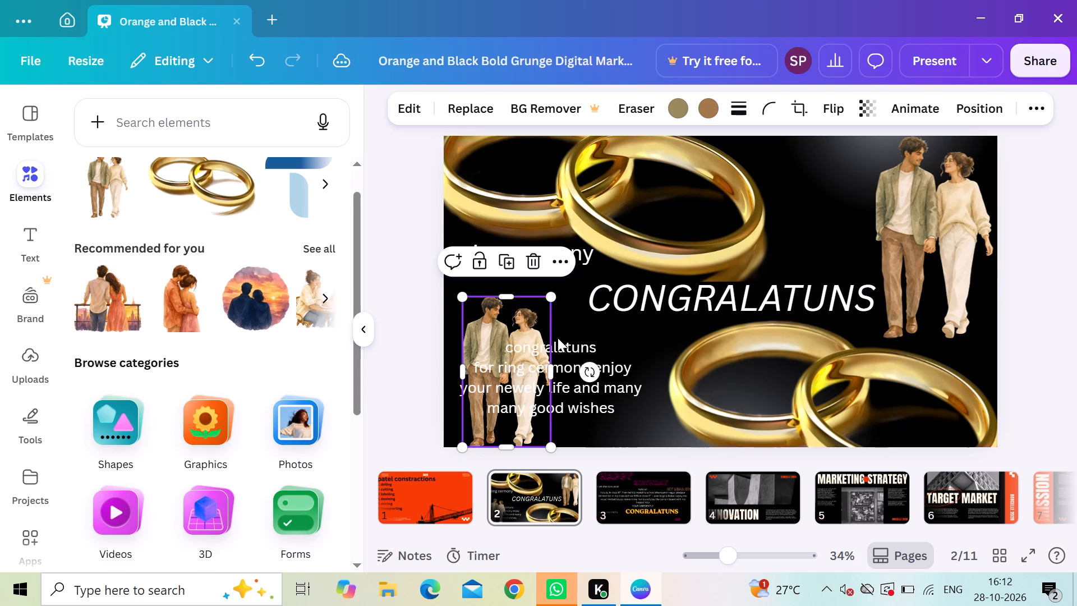
click(644, 330)
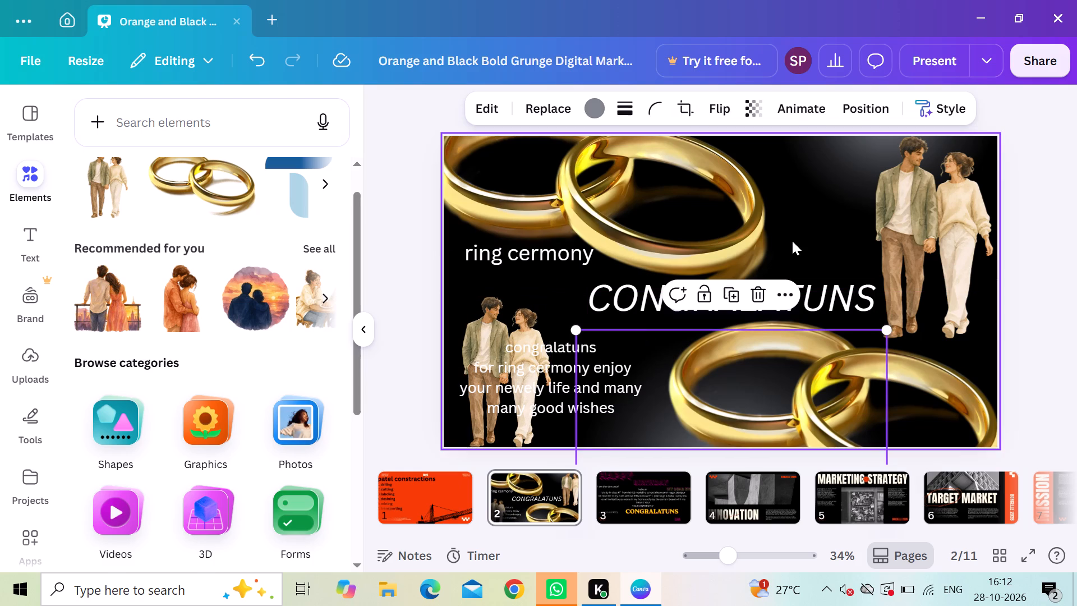
click(792, 240)
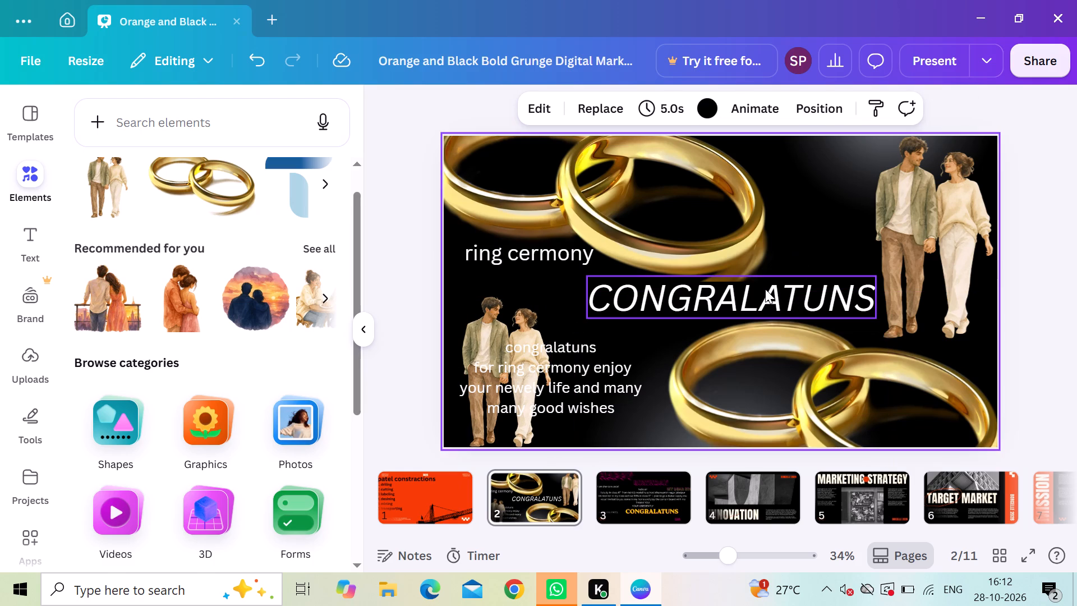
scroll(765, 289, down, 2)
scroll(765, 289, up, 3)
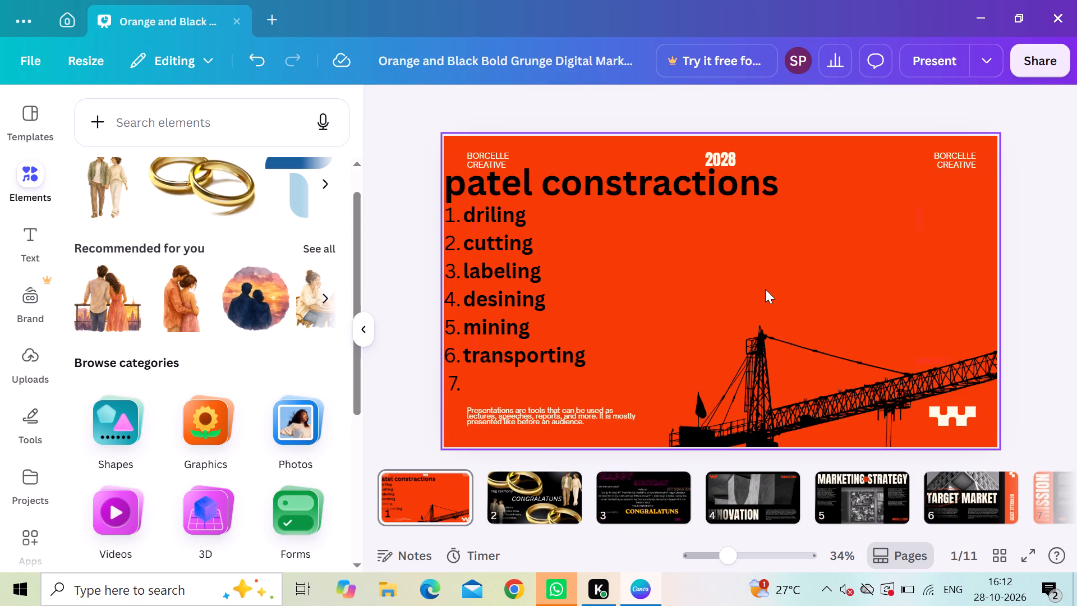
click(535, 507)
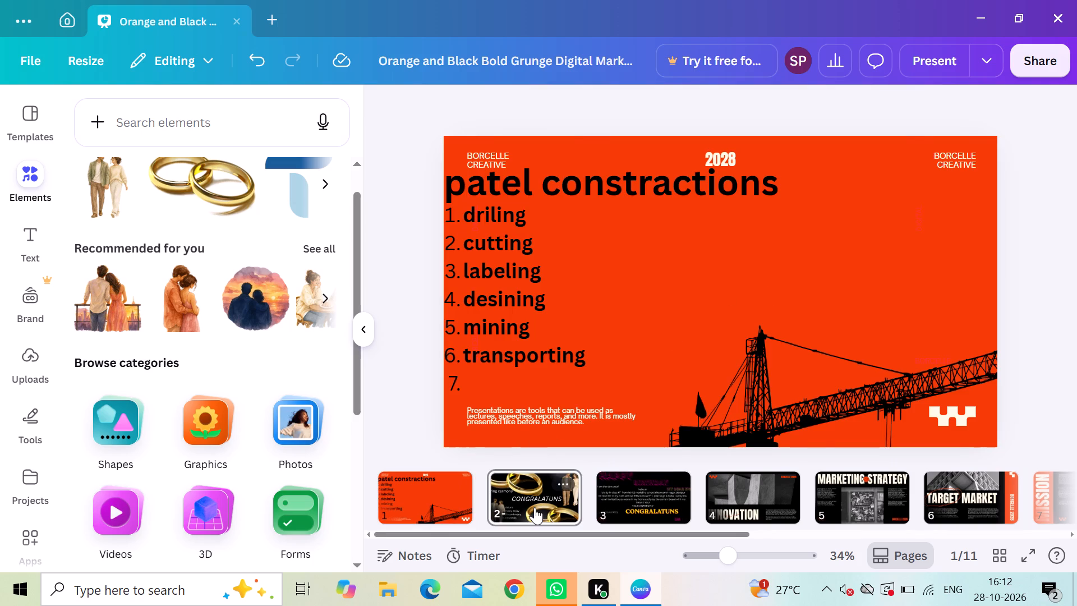